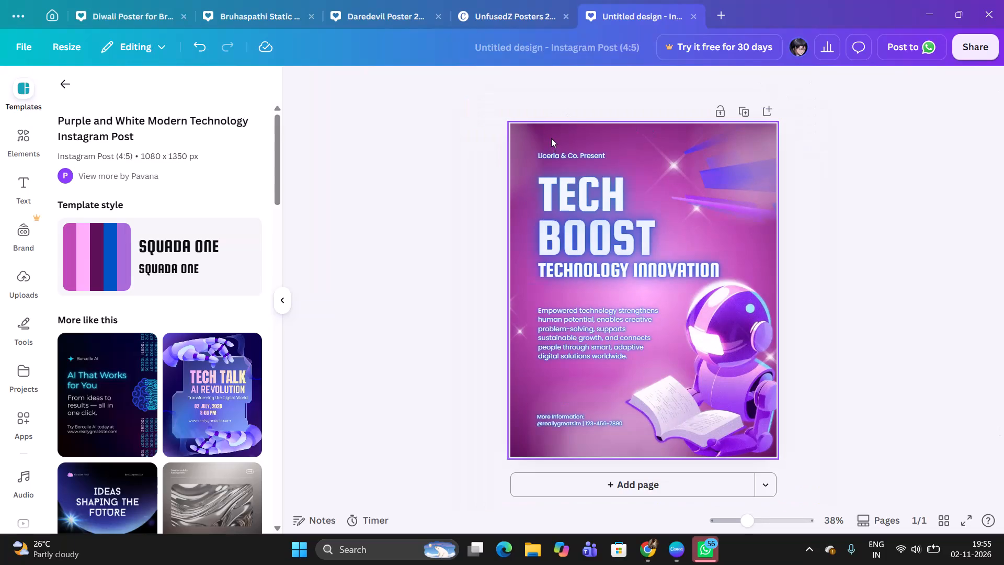
# Change the poster's background from the purple gradient to the solid dark blue already used in this design.
pyautogui.click(551, 138)
pyautogui.click(612, 86)
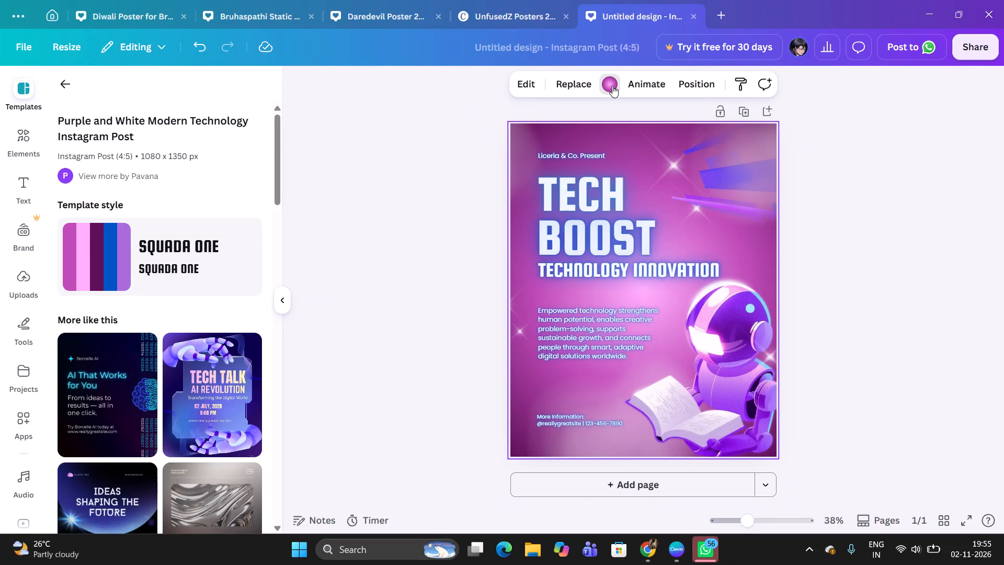
pyautogui.click(97, 229)
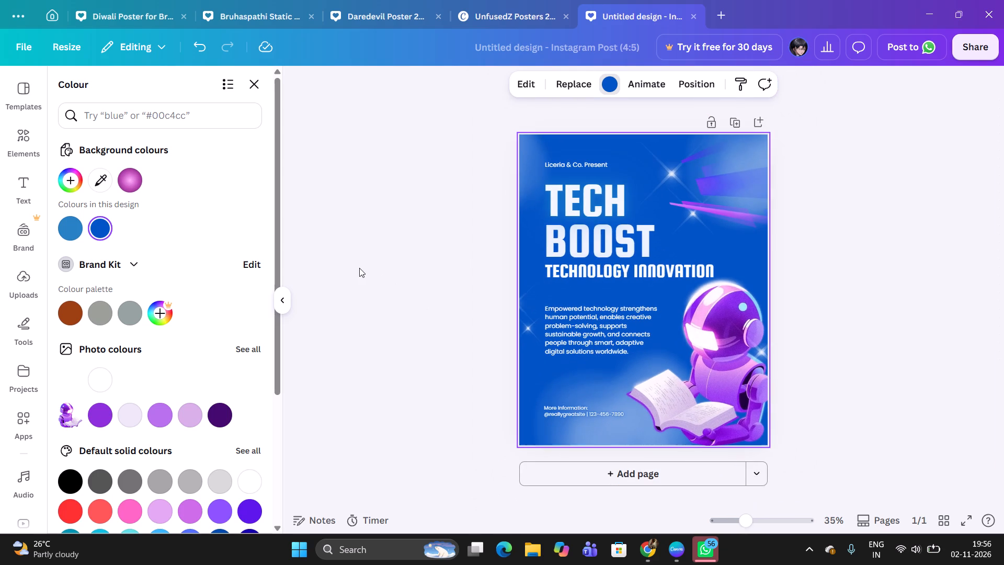
# Copy the round UZ logo from page 1 of the UnfusedZ Posters 26th October design into the Tech Boost poster.
pyautogui.click(519, 13)
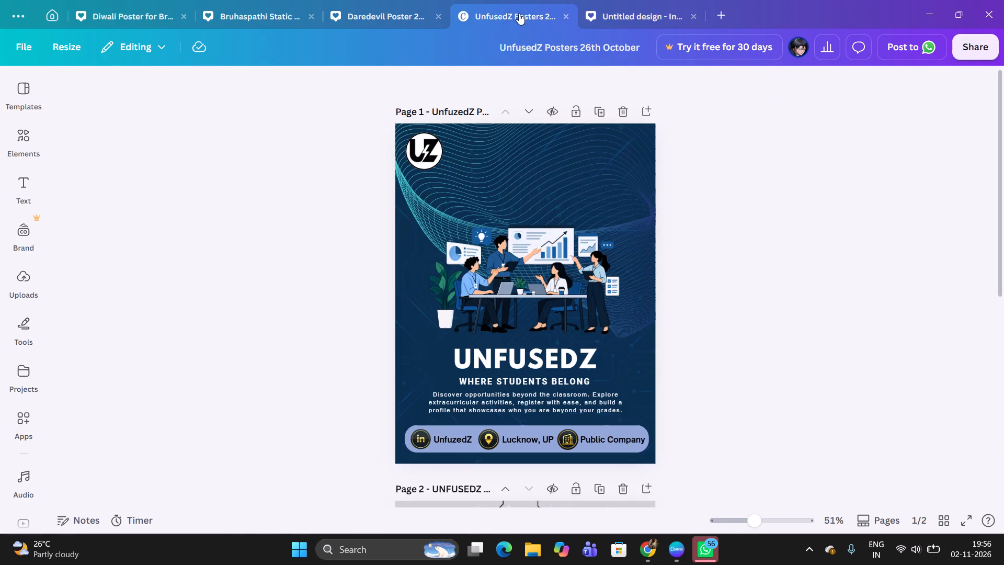
pyautogui.click(429, 159)
pyautogui.rightClick(429, 159)
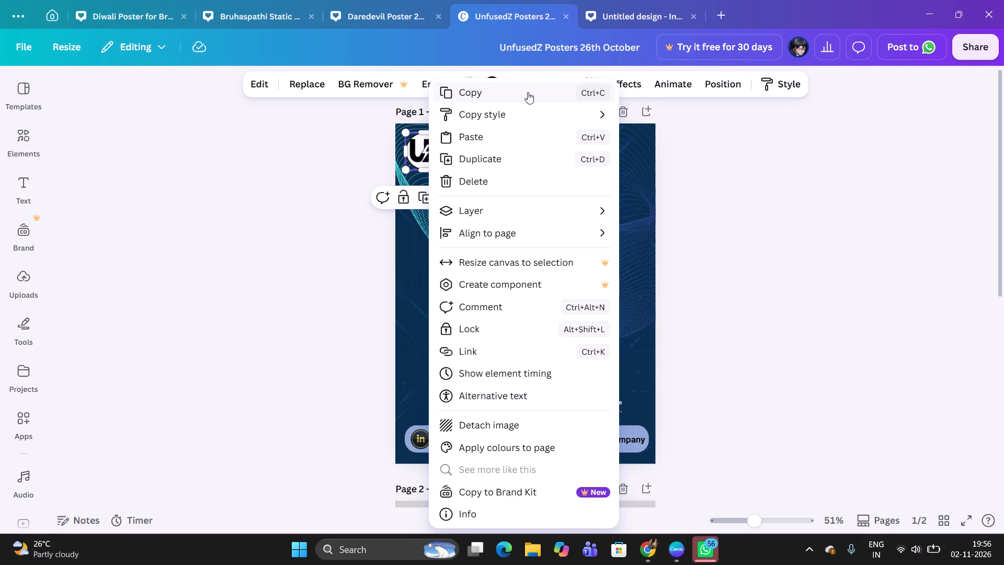
pyautogui.click(528, 92)
pyautogui.click(647, 17)
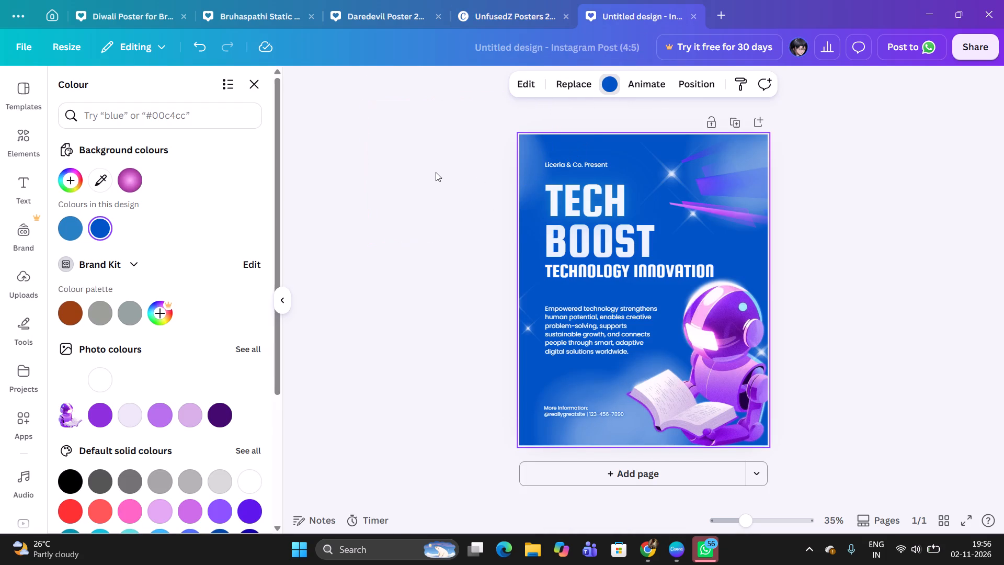
pyautogui.hotkey('ctrl', 'v')
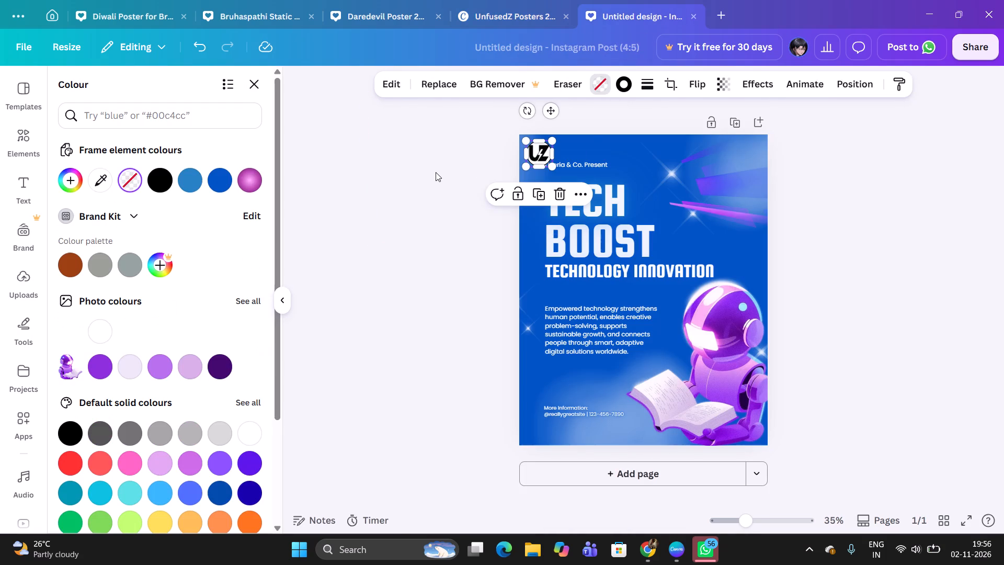
# Delete the "Liceria & Co. Present" text line above the TECH BOOST heading.
pyautogui.click(588, 164)
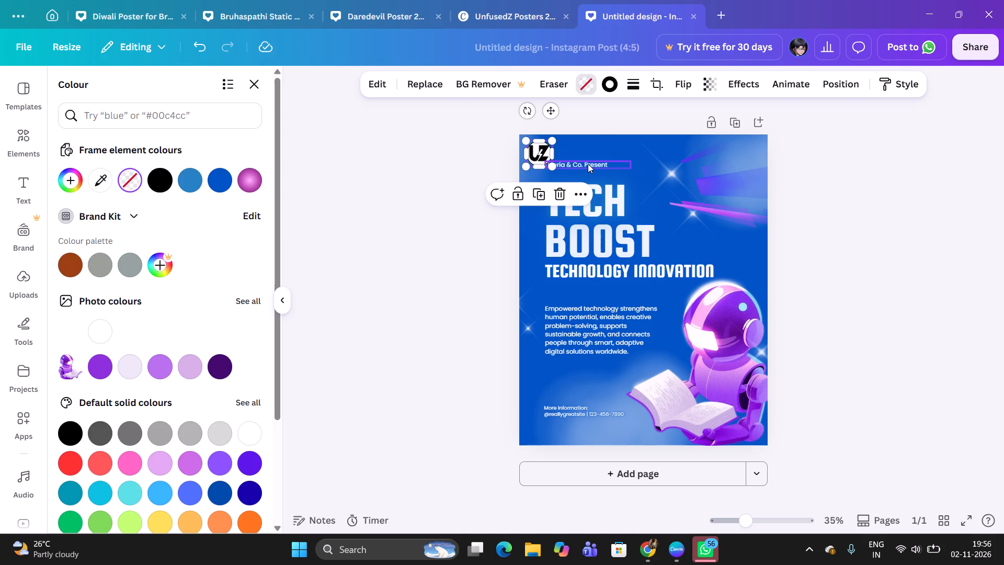
pyautogui.press('Delete')
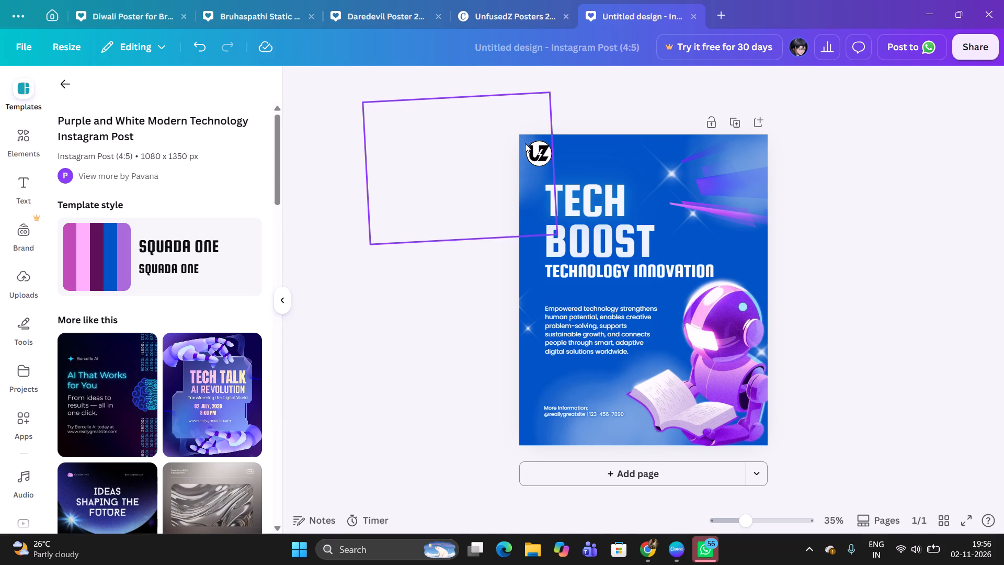
# Place the UZ logo in the poster's upper-left corner, just above the TECH heading, and fine-tune its size.
pyautogui.click(502, 148)
pyautogui.moveTo(502, 148); pyautogui.dragTo(519, 160)
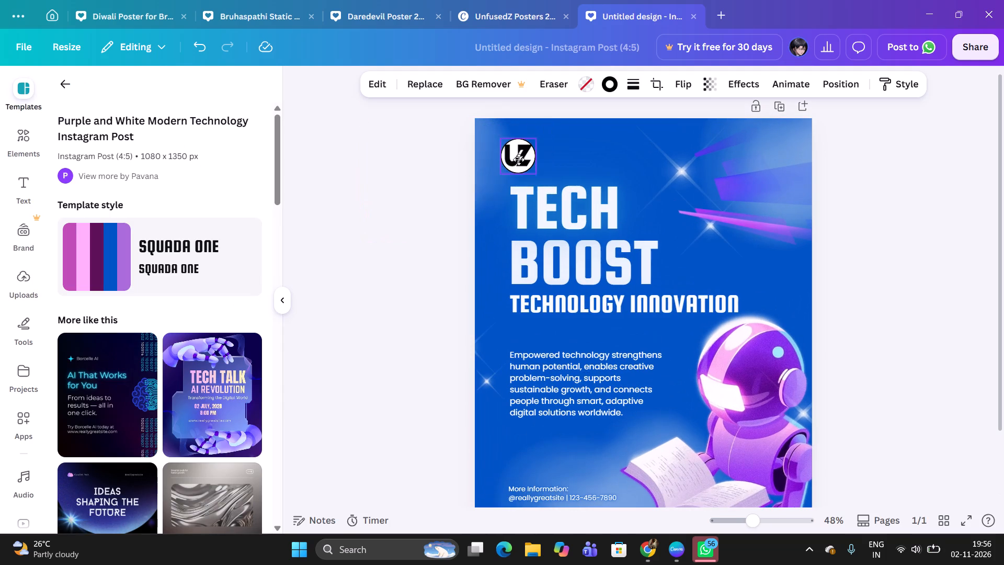
pyautogui.moveTo(519, 160); pyautogui.dragTo(511, 153)
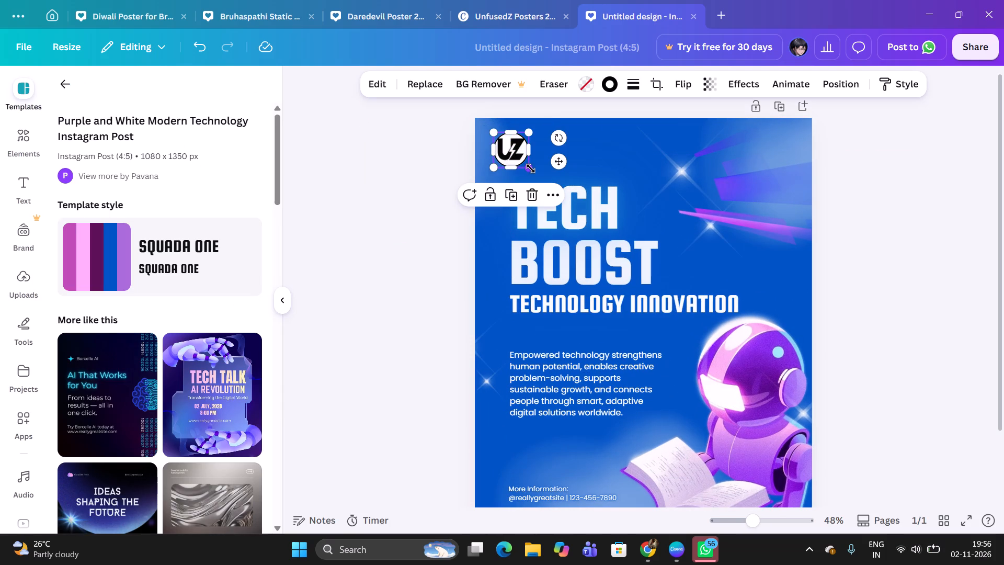
pyautogui.moveTo(531, 168); pyautogui.dragTo(538, 171)
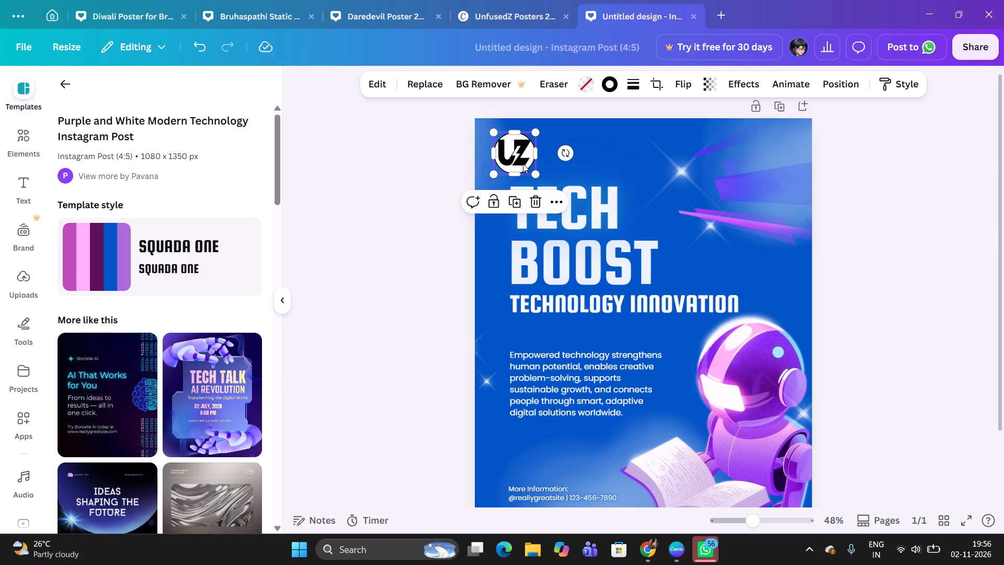
pyautogui.moveTo(533, 174); pyautogui.dragTo(529, 168)
pyautogui.click(426, 171)
# Review the new poster's layout against the two existing pages of the UnfusedZ Posters 26th October design.
pyautogui.scroll(-1, 426, 171)
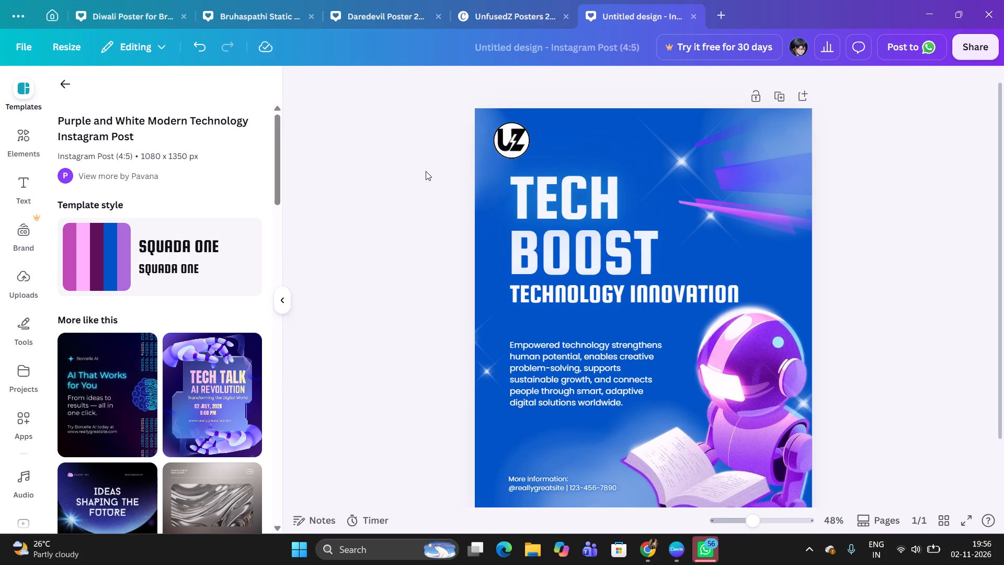
pyautogui.scroll(-1, 426, 171)
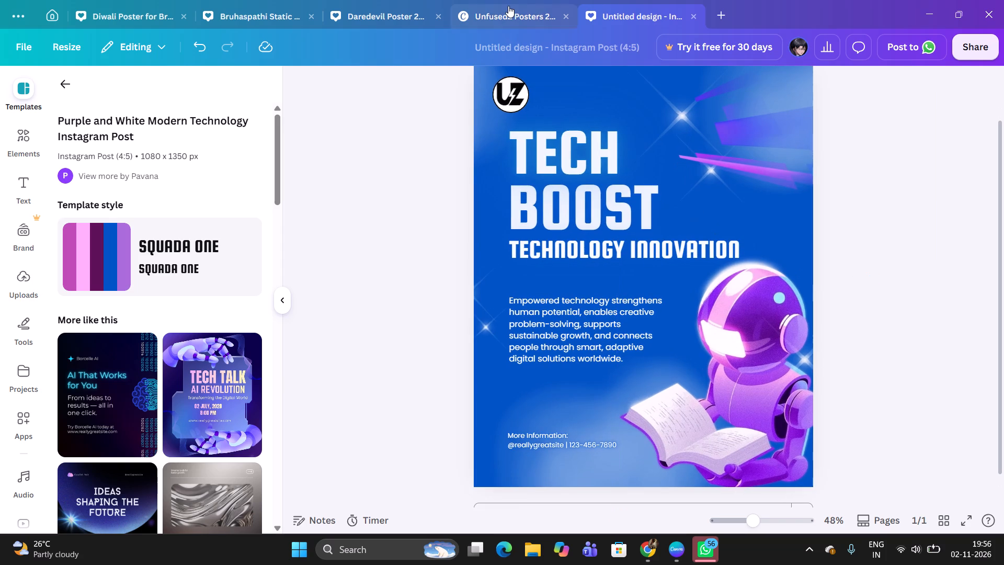
pyautogui.click(508, 6)
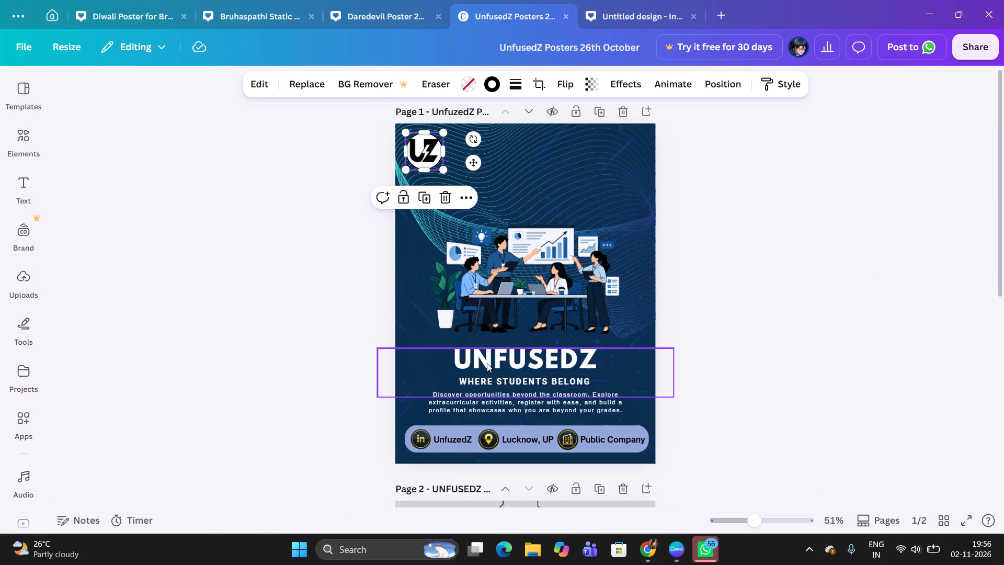
pyautogui.scroll(5, 799, 241)
pyautogui.scroll(-2, 799, 241)
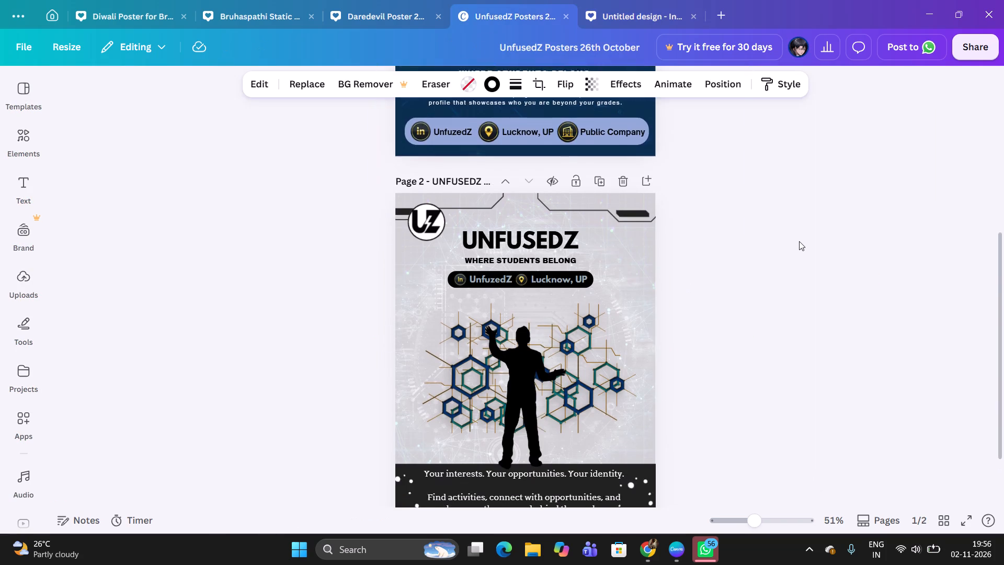
pyautogui.scroll(-3, 799, 241)
pyautogui.scroll(1, 799, 241)
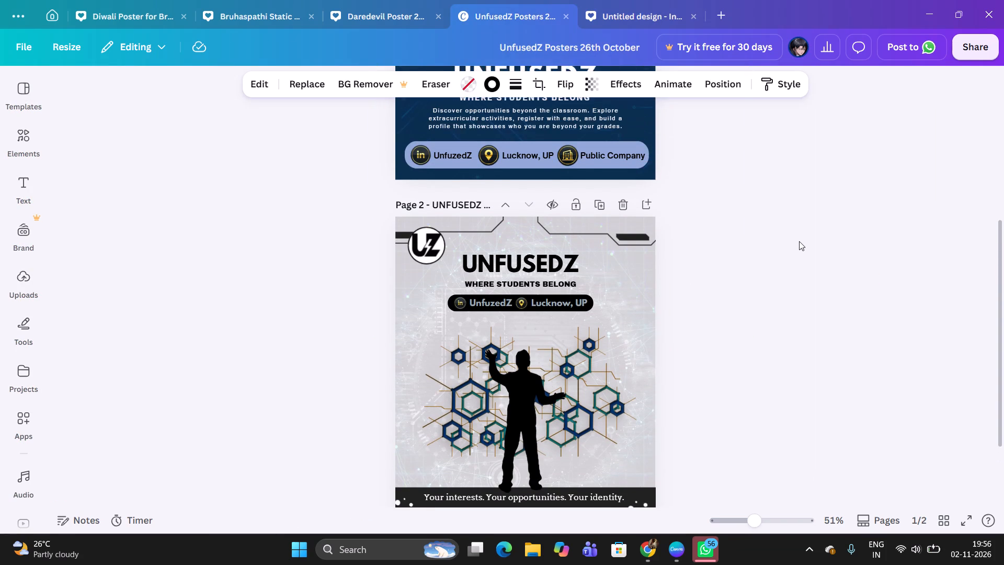
pyautogui.scroll(4, 799, 241)
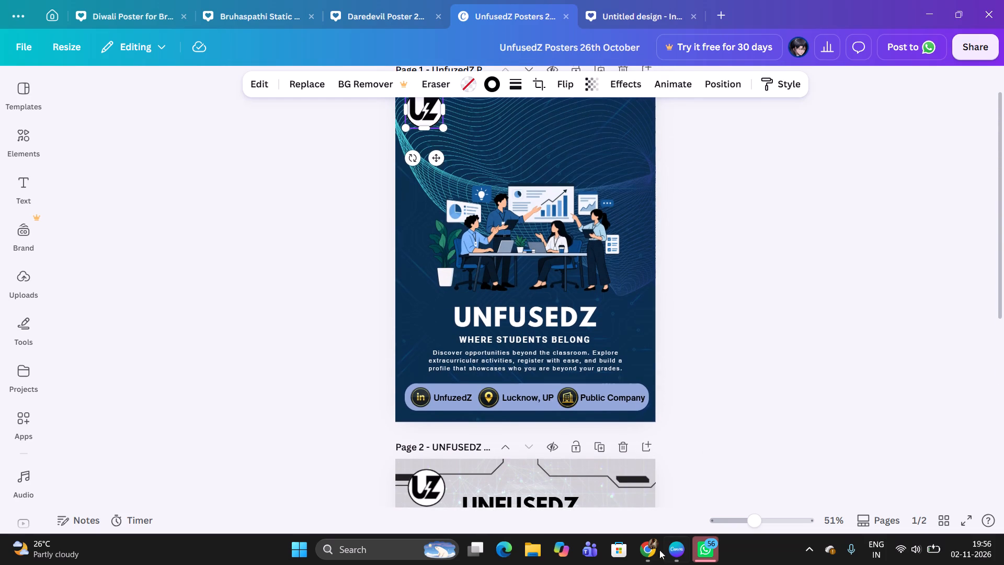
# Switch to Chrome, search Google for "unfusedz linkedin" in a new tab, and open the UnfusedZ company page on LinkedIn.
pyautogui.click(647, 560)
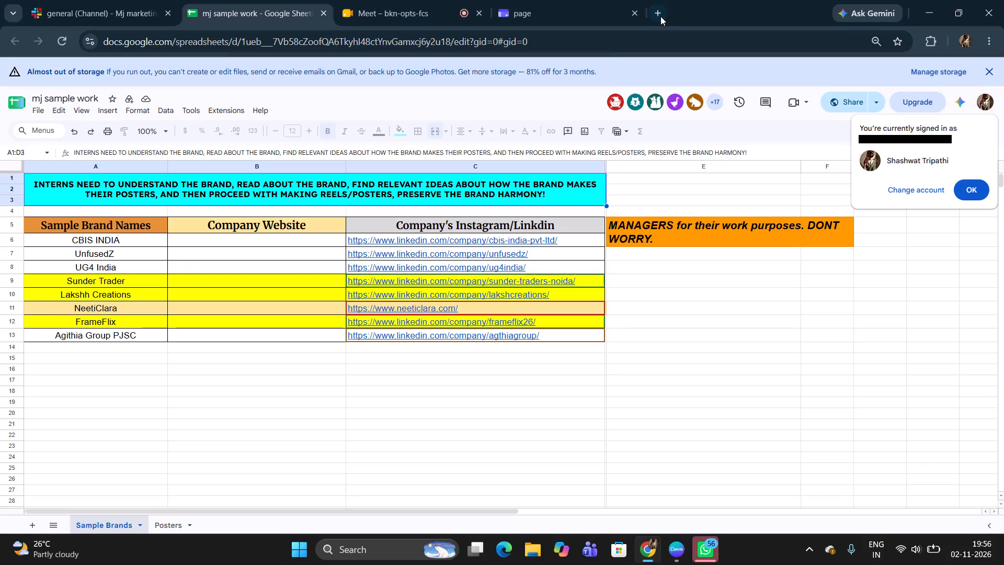
pyautogui.click(660, 16)
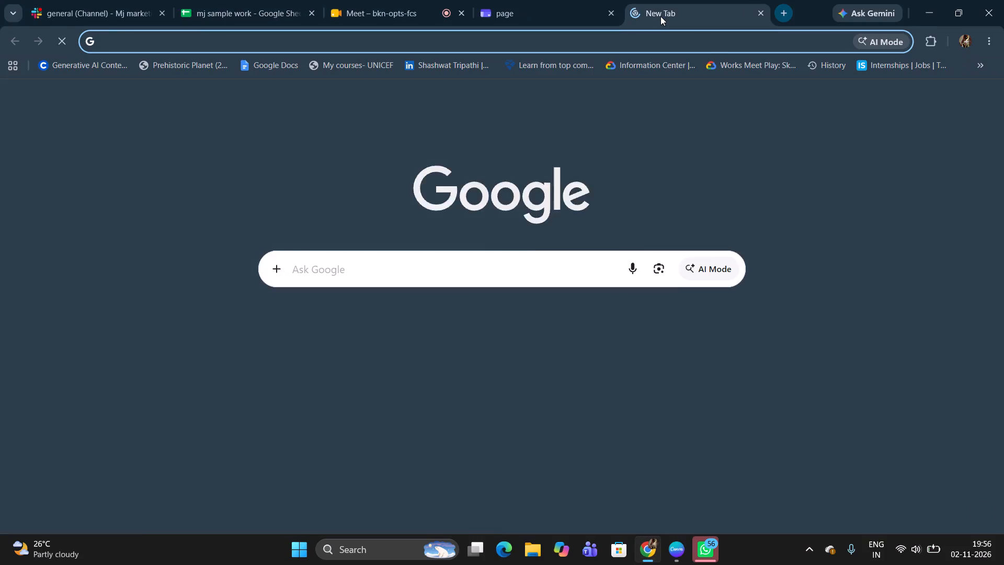
pyautogui.write('un')
pyautogui.write('fu')
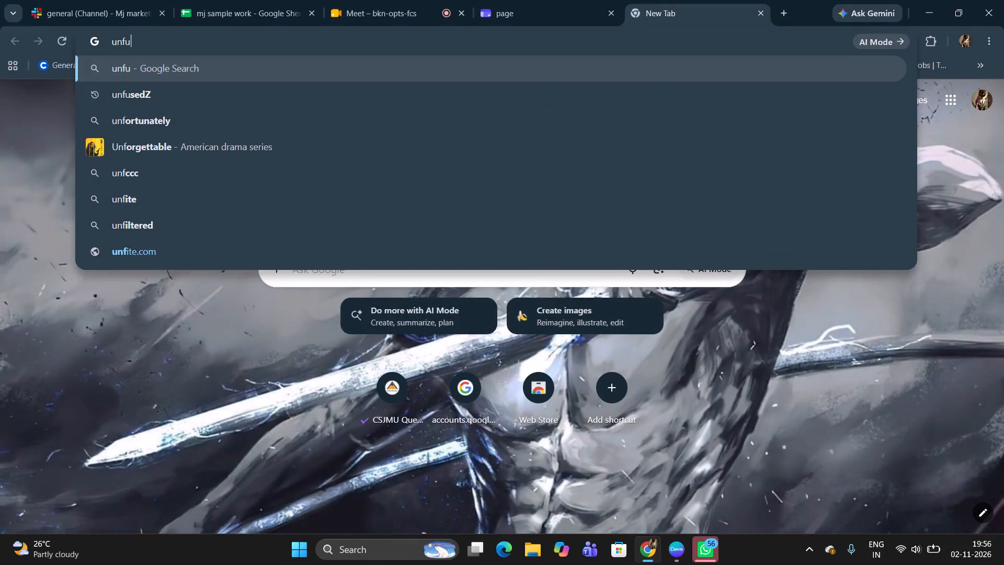
pyautogui.press('Down')
pyautogui.press('space')
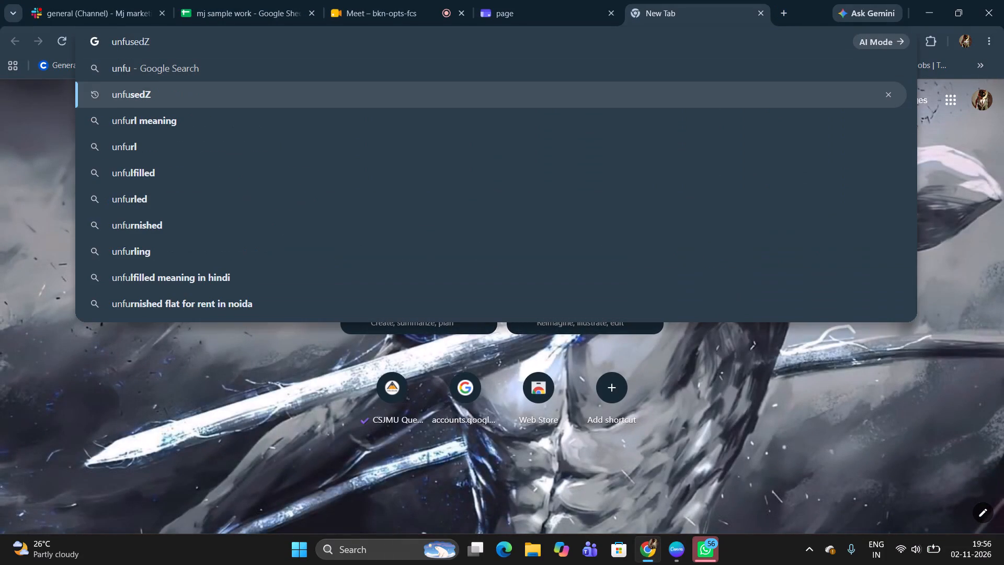
pyautogui.write('li')
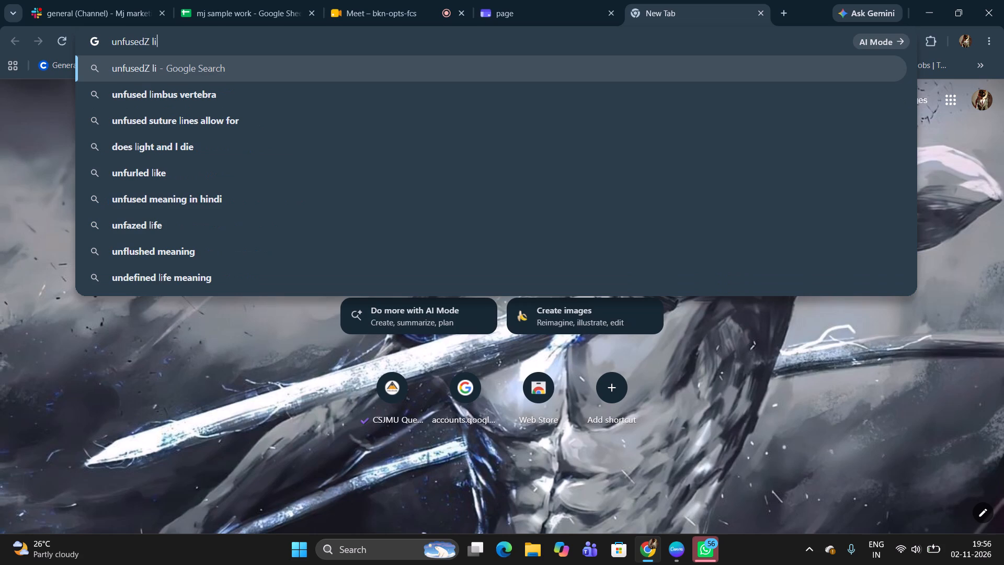
pyautogui.write('nked')
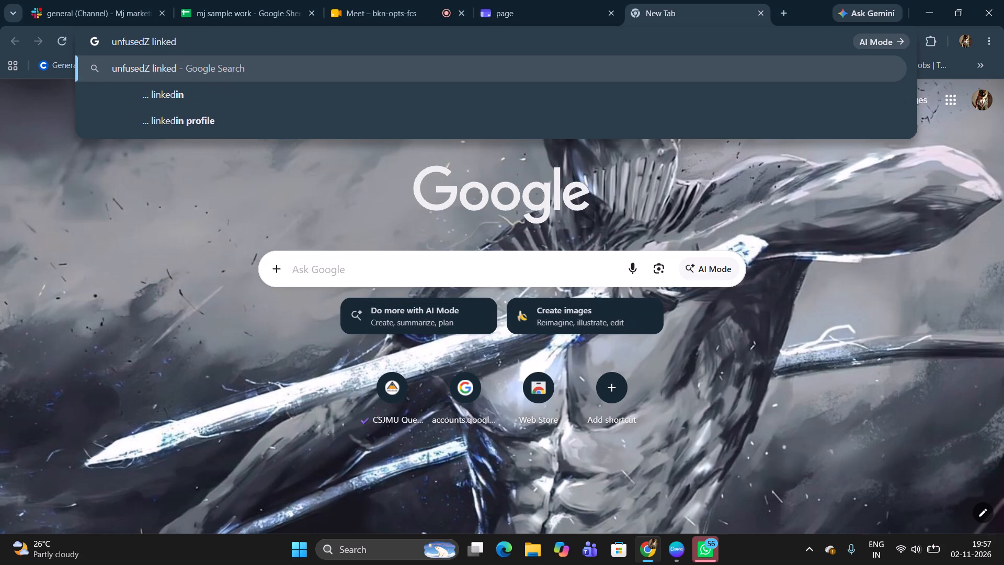
pyautogui.press('Down')
pyautogui.press('Return')
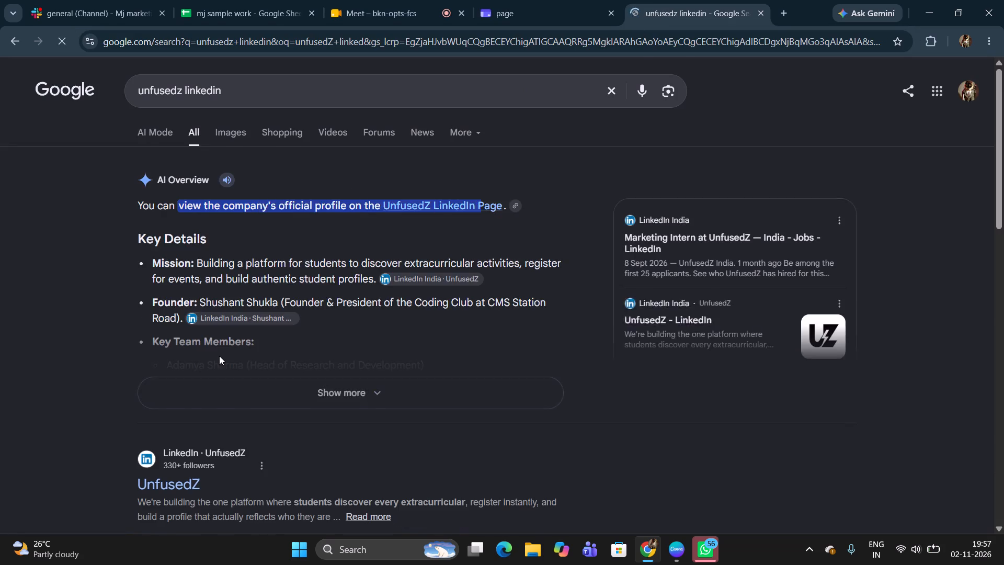
pyautogui.scroll(-1, 219, 356)
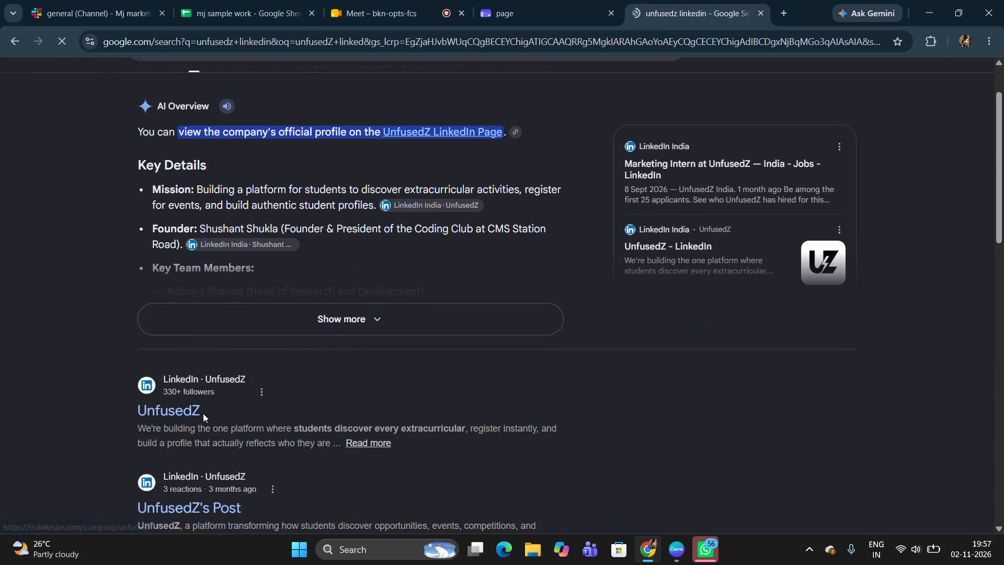
pyautogui.click(203, 413)
pyautogui.click(187, 413)
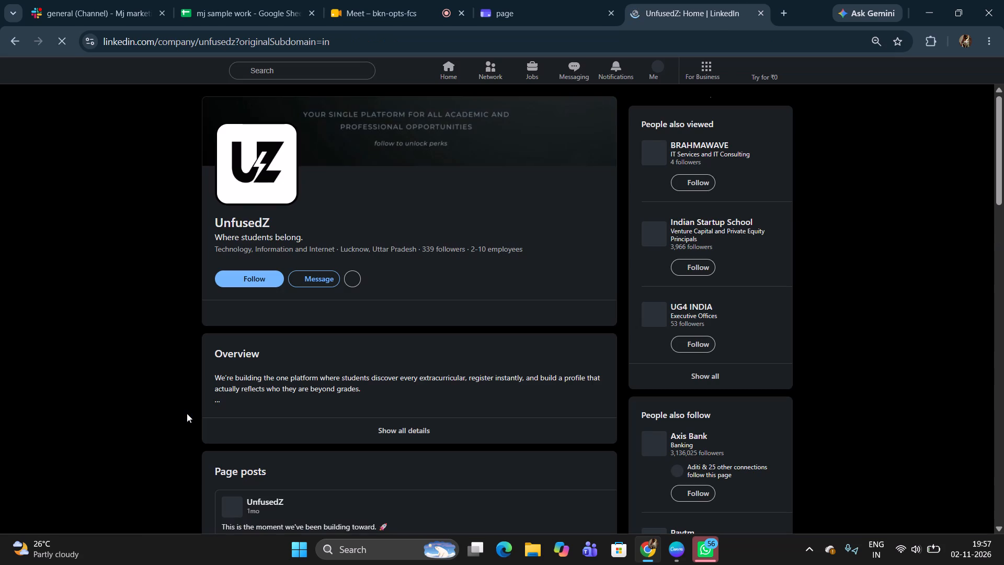
# Open the posts section of UnfusedZ's LinkedIn page and look through the posts for brand style and content.
pyautogui.scroll(-1, 329, 381)
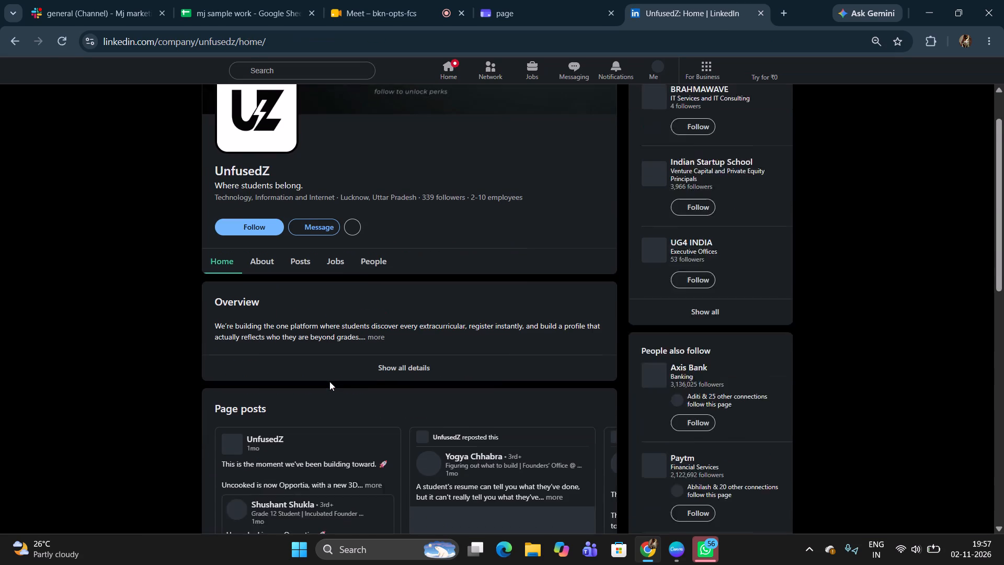
pyautogui.scroll(-1, 329, 381)
pyautogui.click(302, 210)
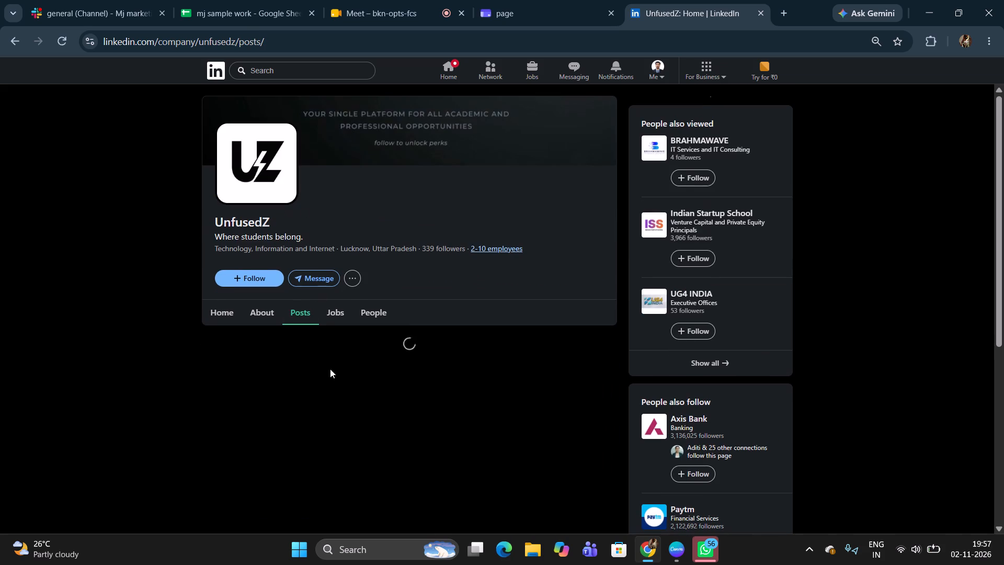
pyautogui.scroll(-4, 330, 369)
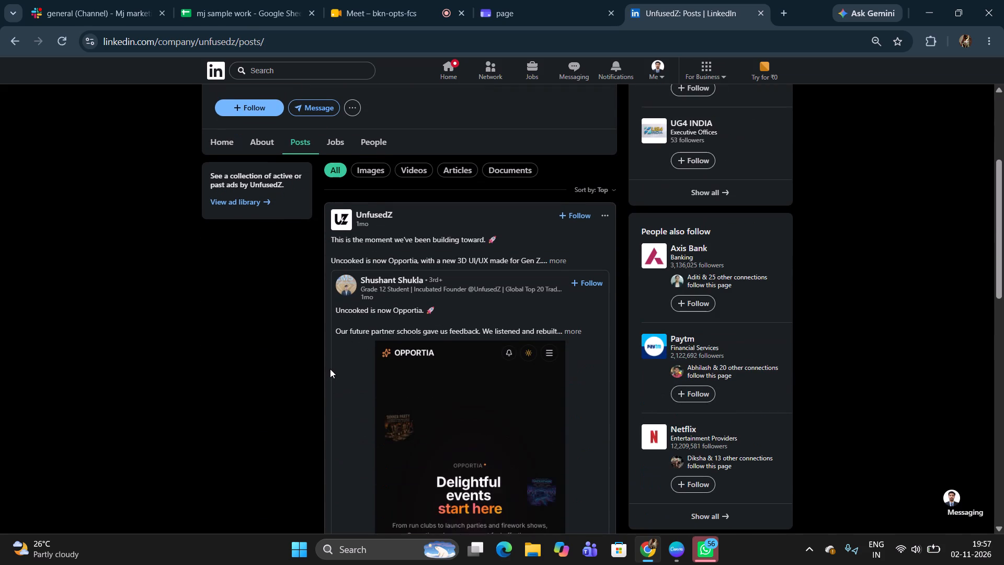
pyautogui.scroll(-1, 330, 369)
pyautogui.scroll(-3, 311, 441)
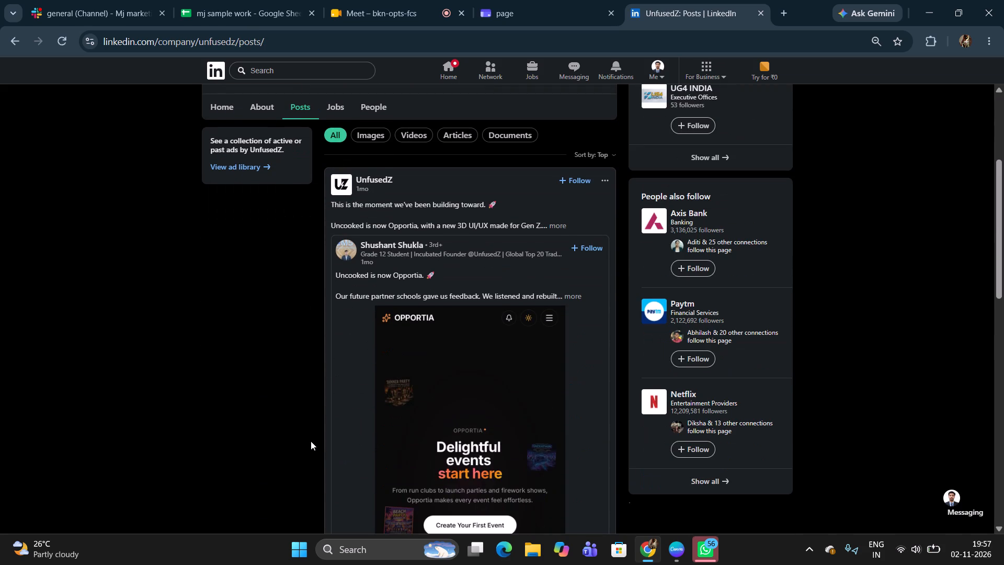
pyautogui.scroll(-5, 311, 441)
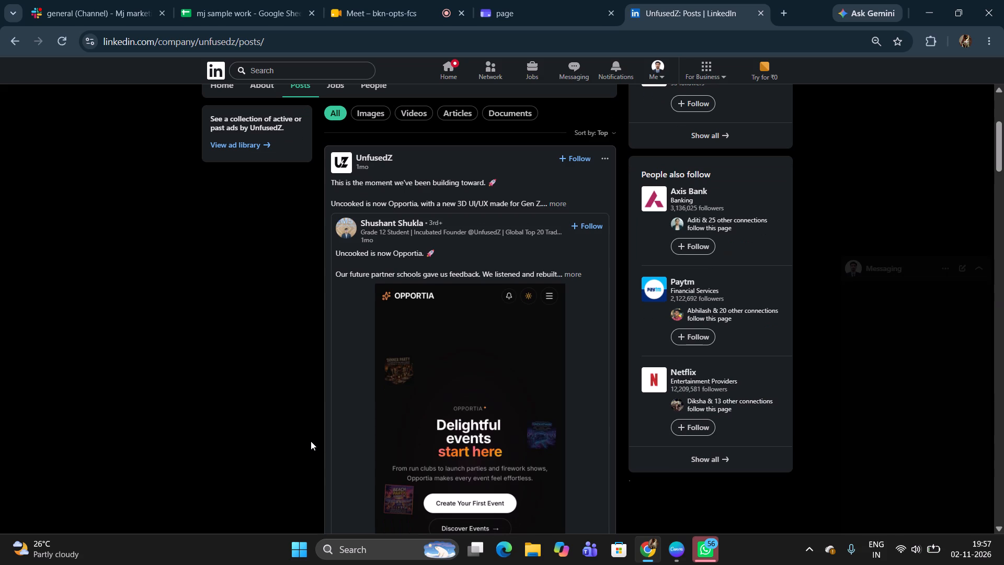
pyautogui.scroll(-3, 311, 441)
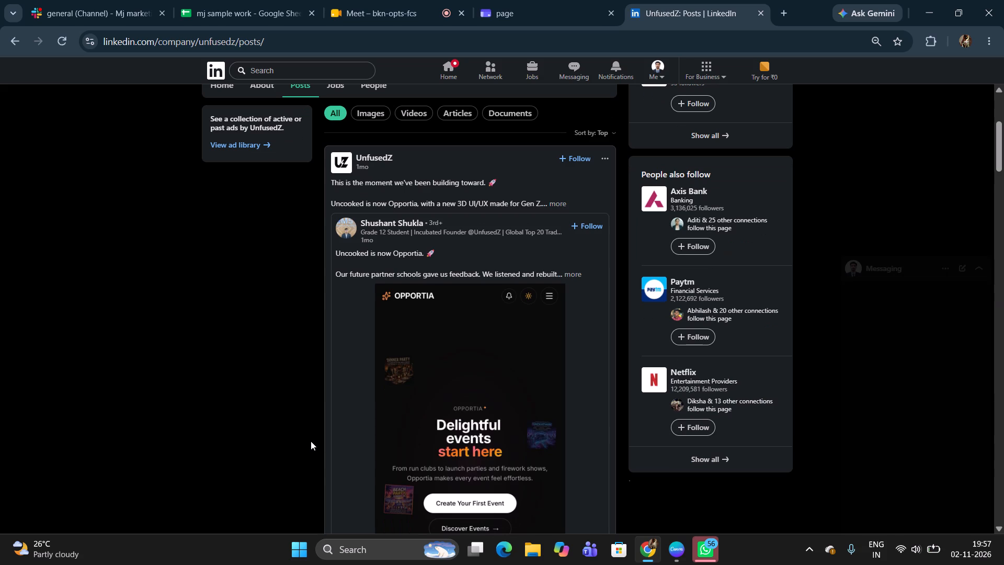
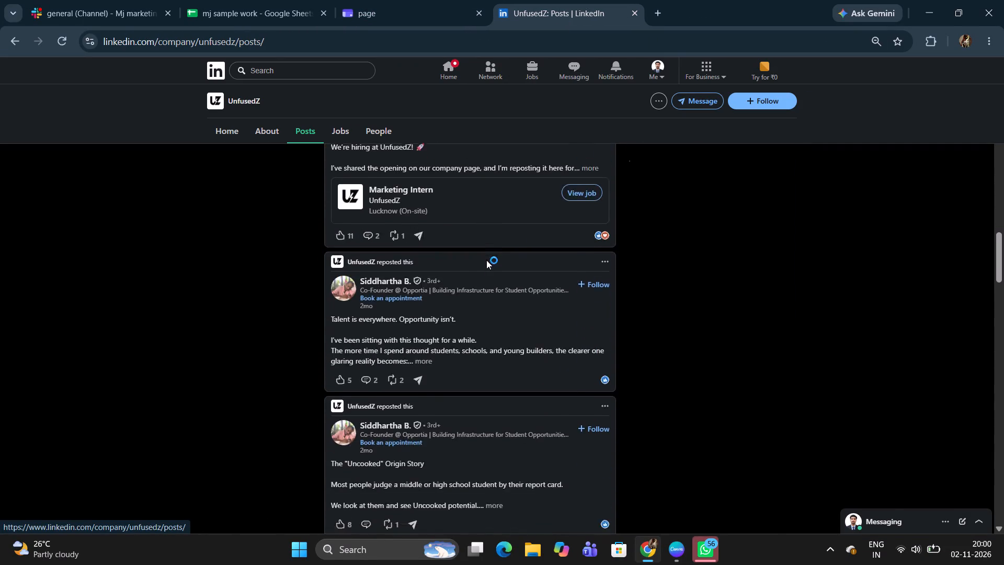
# Look through the rest of UnfusedZ's LinkedIn posts, including the UNCOOKED launch post's full text, for poster content and brand style.
pyautogui.scroll(-4, 486, 260)
pyautogui.scroll(2, 486, 260)
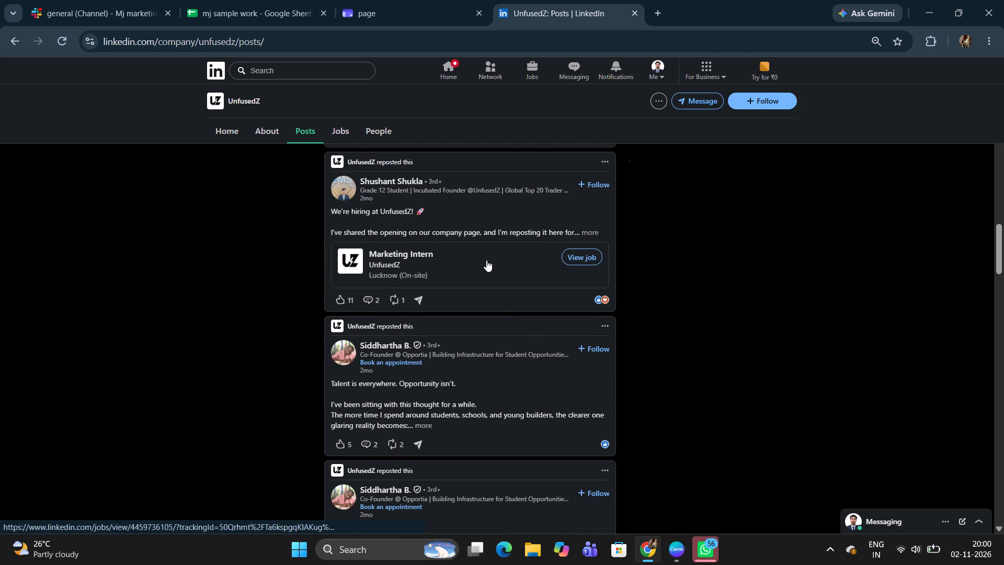
pyautogui.scroll(-5, 486, 260)
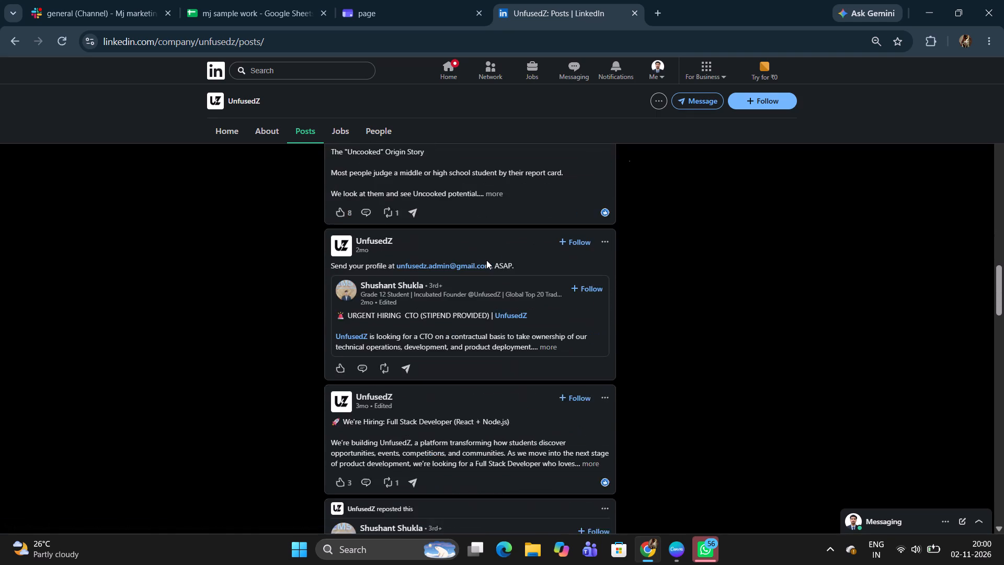
pyautogui.scroll(-4, 486, 260)
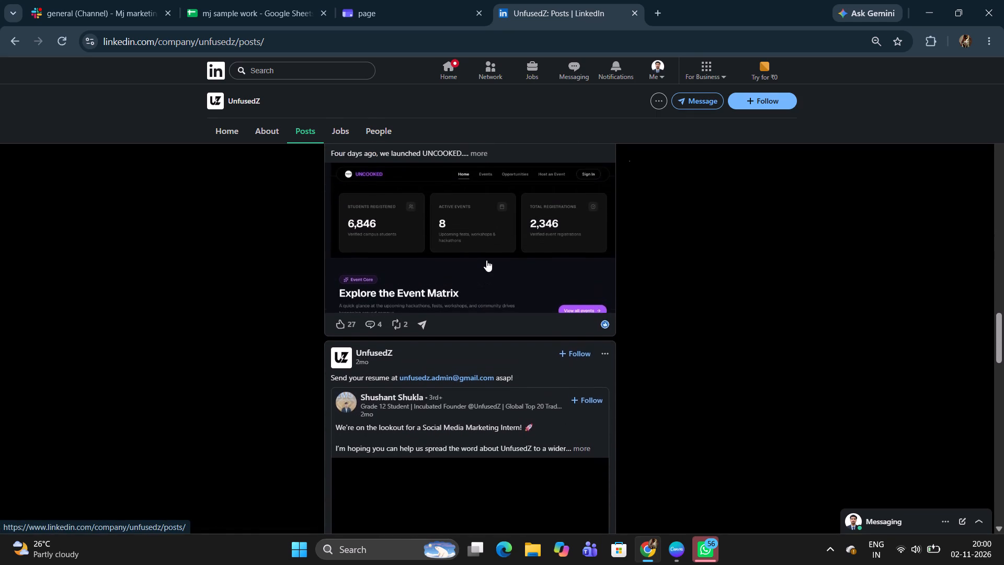
pyautogui.scroll(1, 486, 260)
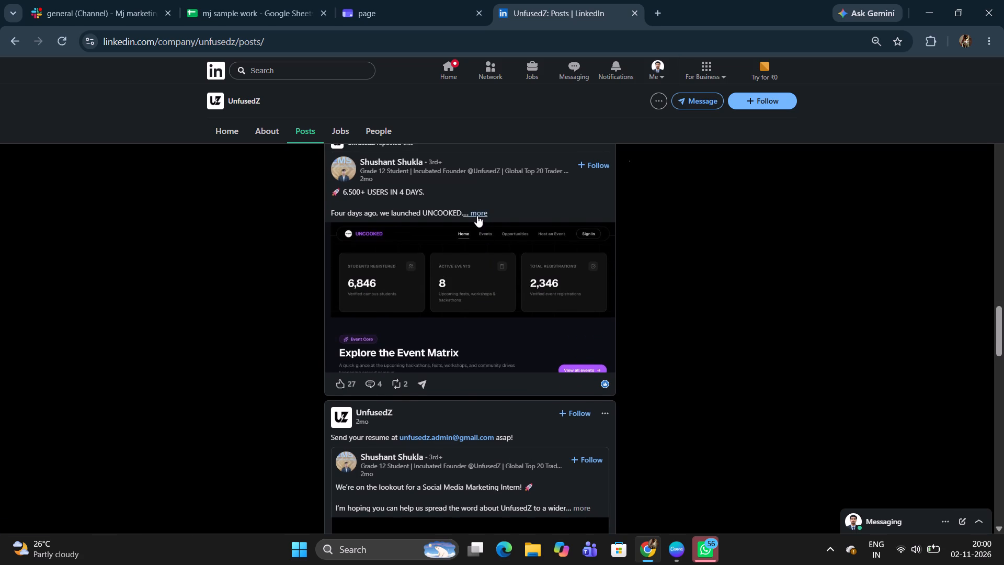
pyautogui.click(477, 216)
pyautogui.scroll(-7, 477, 216)
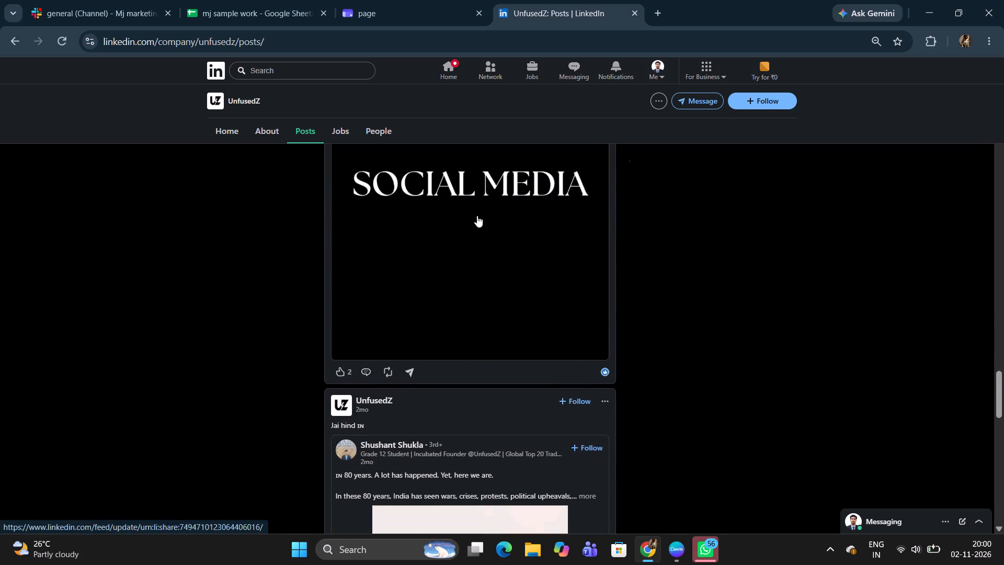
pyautogui.scroll(-9, 477, 216)
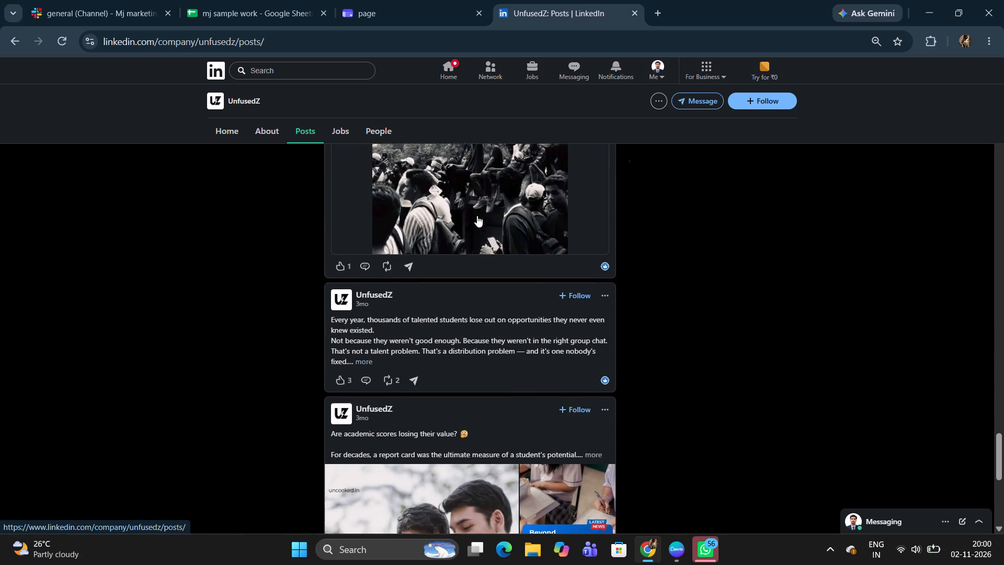
pyautogui.scroll(-7, 477, 216)
pyautogui.scroll(1, 477, 216)
pyautogui.scroll(20, 477, 216)
pyautogui.scroll(16, 477, 216)
pyautogui.scroll(7, 477, 216)
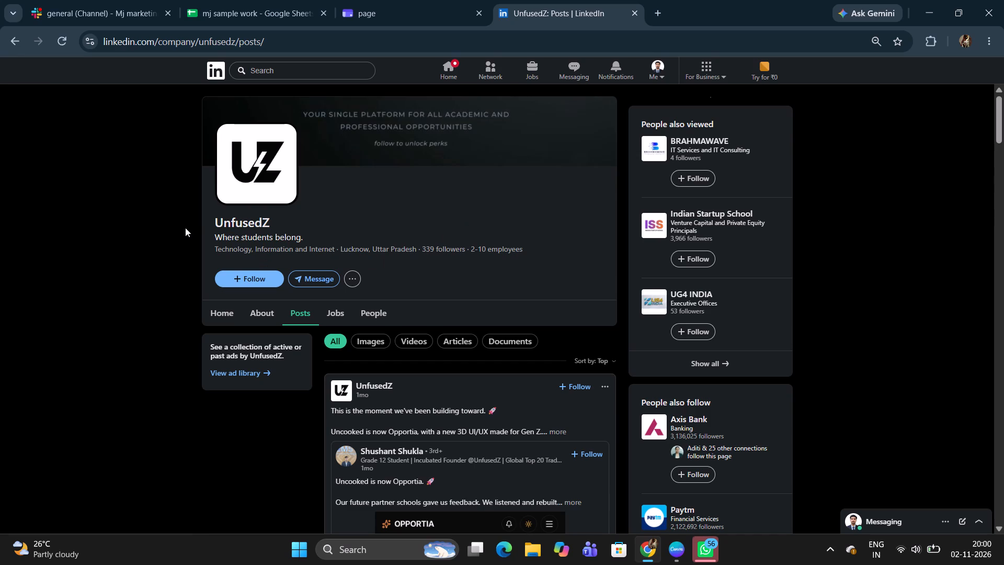
# Capture a screenshot of the UnfusedZ company header, covering its banner, logo, name and tagline.
pyautogui.press('Print')
pyautogui.moveTo(203, 98); pyautogui.dragTo(636, 329)
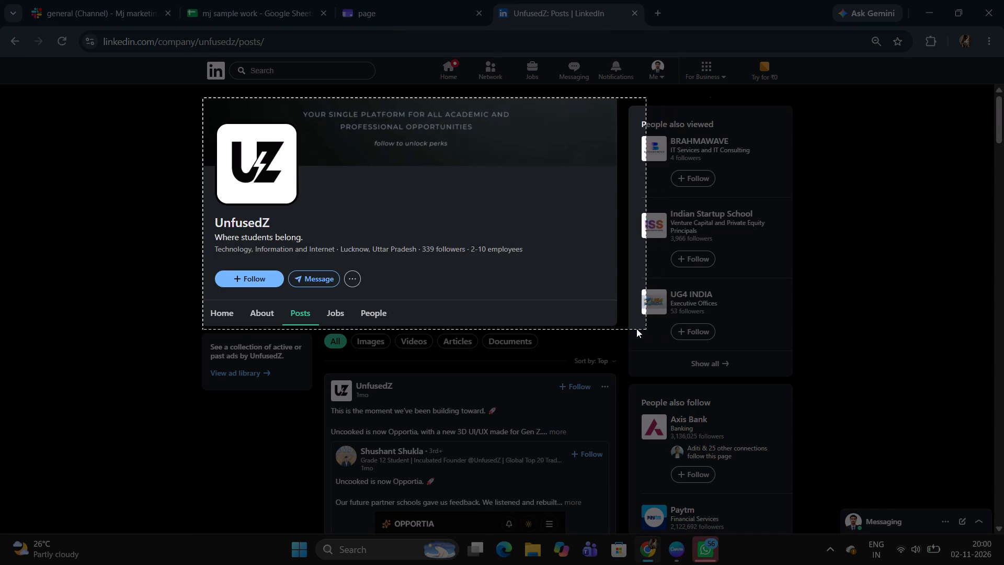
pyautogui.moveTo(636, 329); pyautogui.dragTo(610, 327)
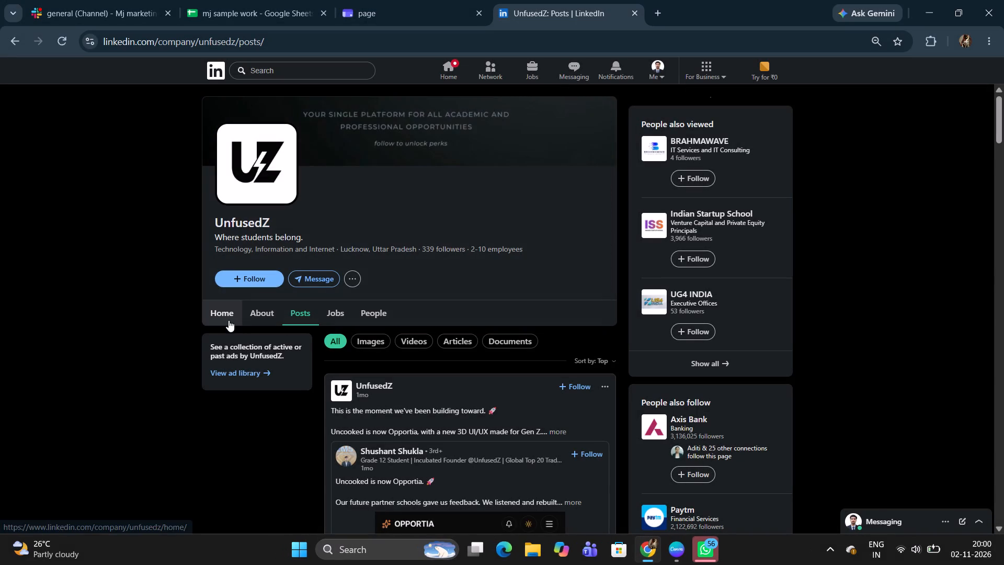
# Open the Home section of UnfusedZ's LinkedIn page.
pyautogui.click(229, 320)
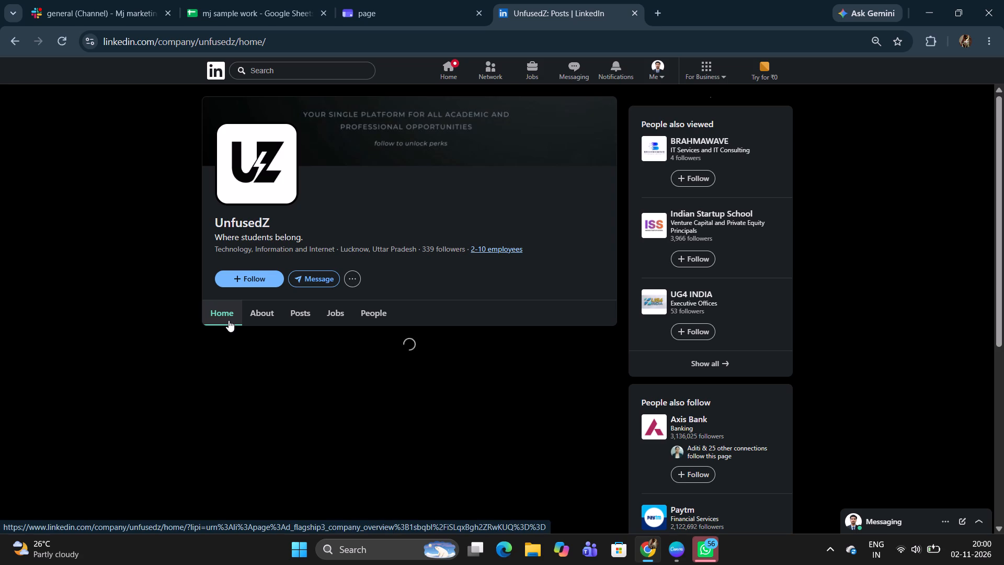
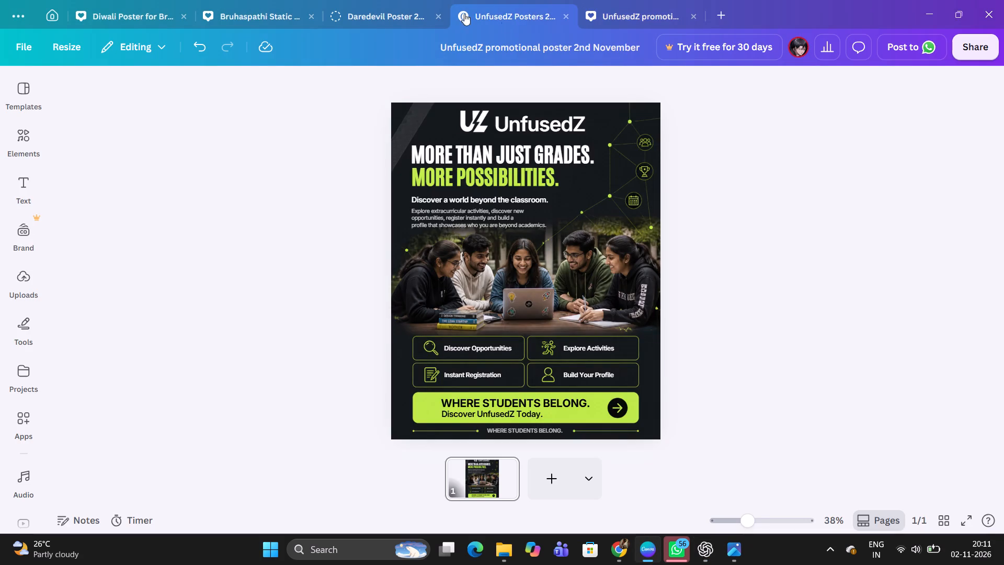
pyautogui.click(312, 16)
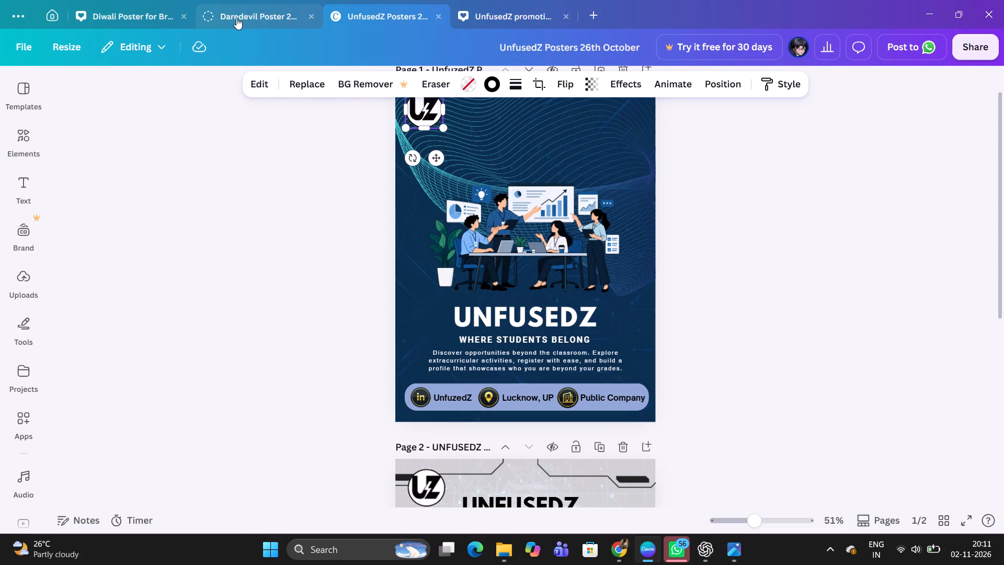
pyautogui.click(184, 16)
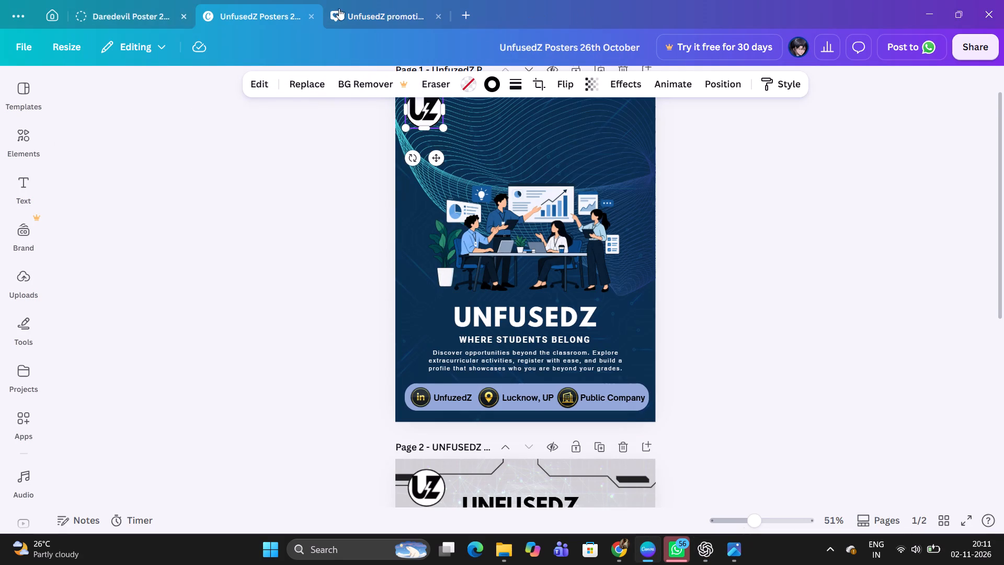
# In the UnfusedZ promotional poster 2nd November design, delete the UZ logo beside the UnfusedZ title.
pyautogui.click(365, 10)
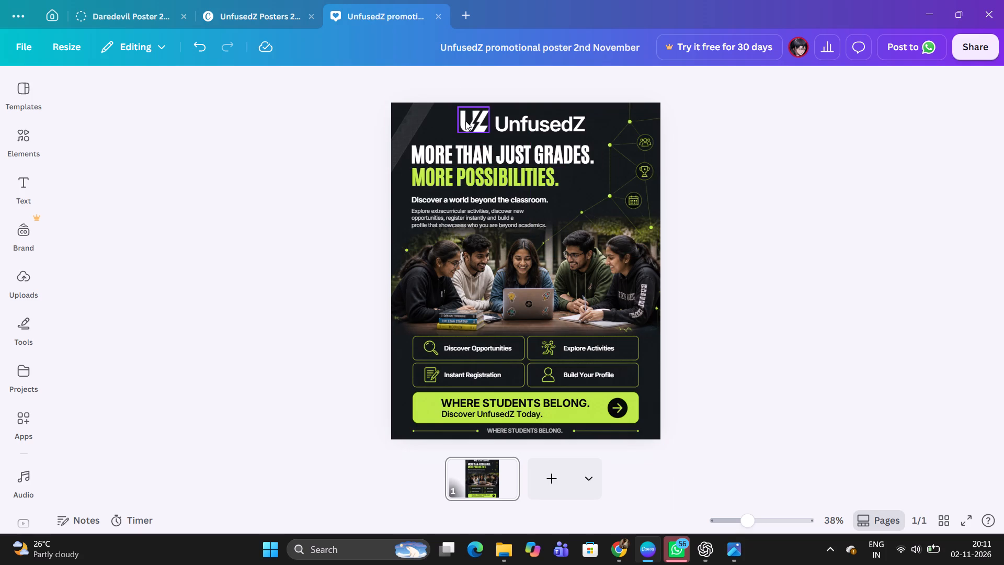
pyautogui.click(465, 121)
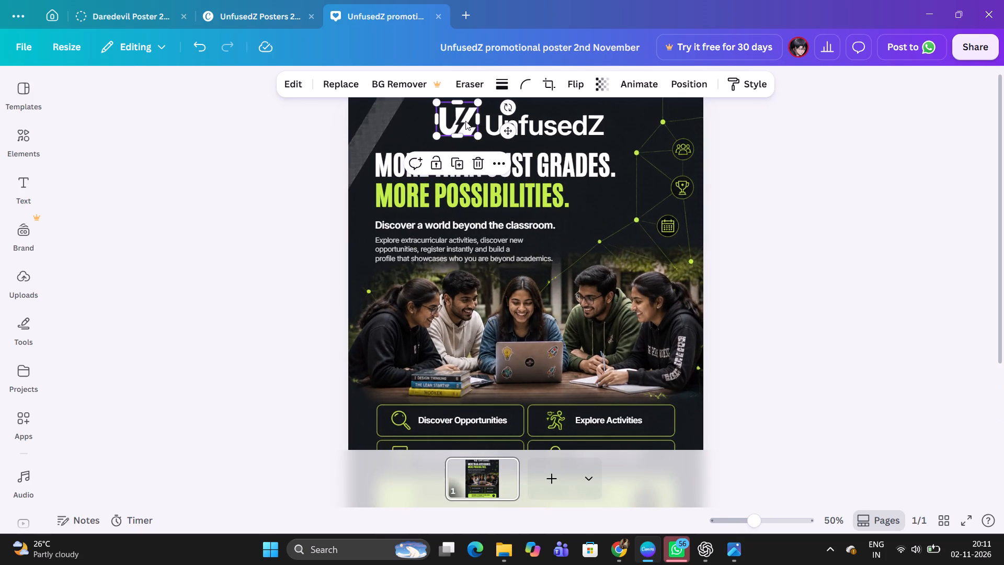
pyautogui.press('Delete')
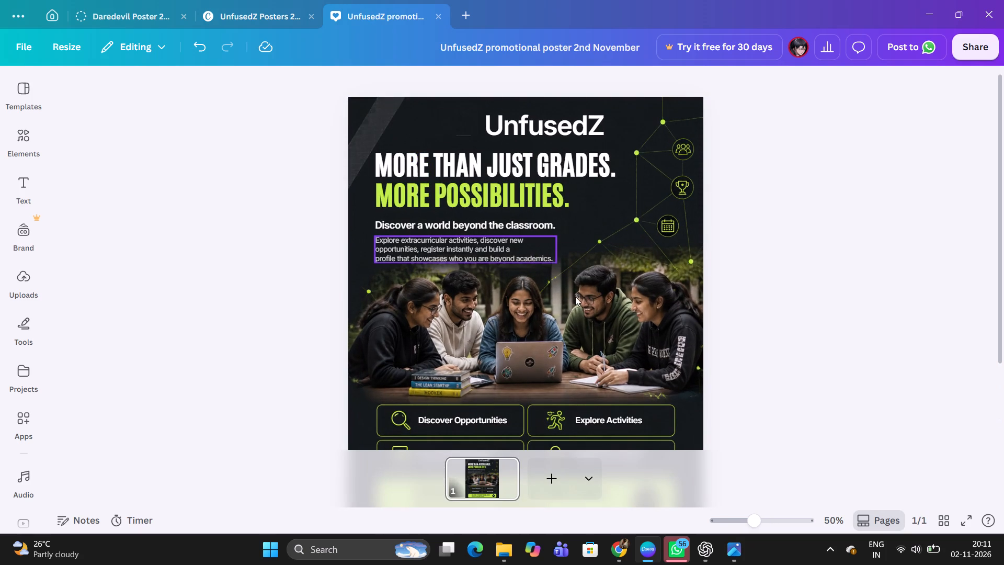
# Copy the round UZ logo from page 1 of the UnfusedZ Posters 26th October design.
pyautogui.scroll(-3, 575, 297)
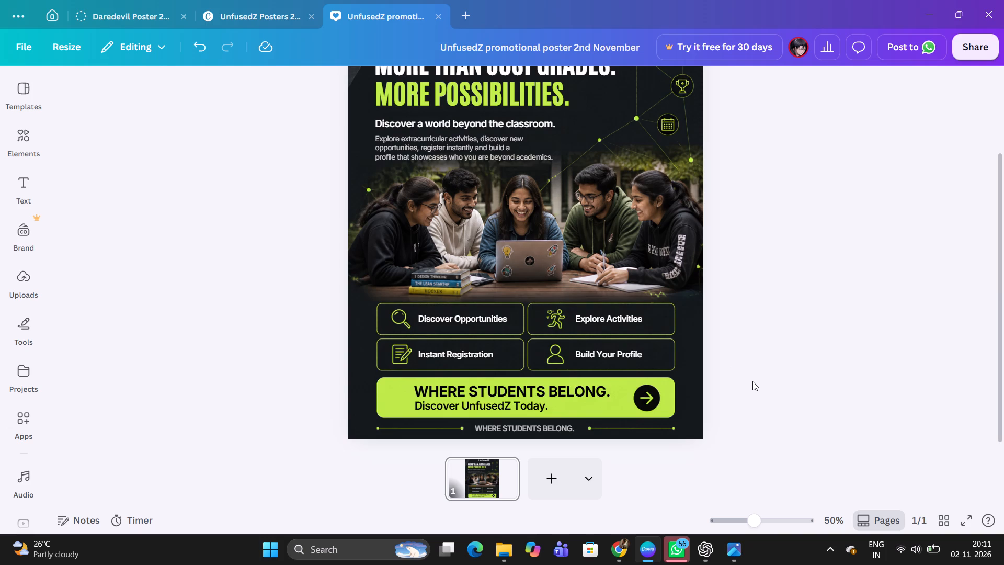
pyautogui.click(286, 26)
pyautogui.click(251, 17)
pyautogui.click(252, 198)
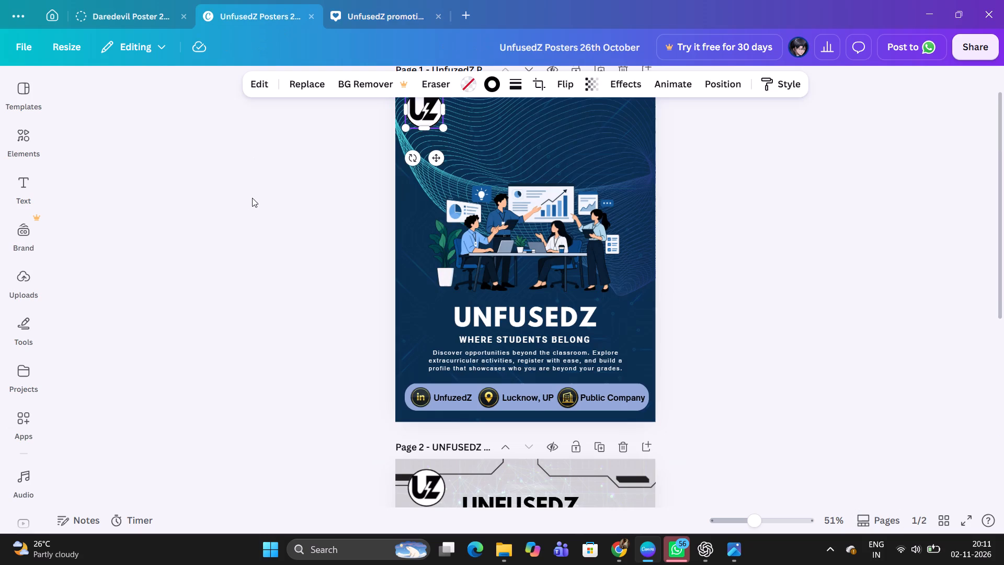
pyautogui.scroll(1, 355, 220)
pyautogui.tripleClick(731, 191)
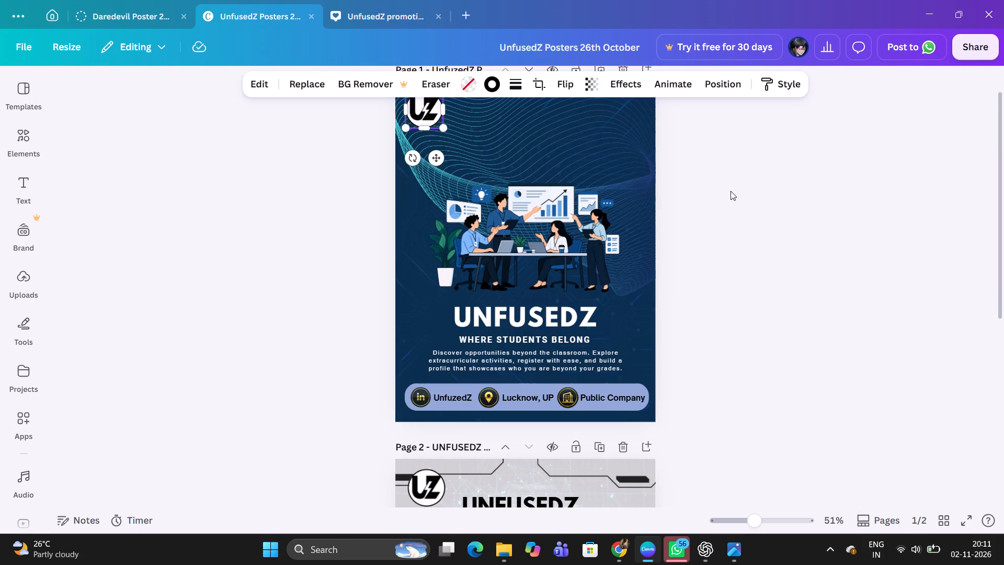
pyautogui.doubleClick(731, 191)
pyautogui.doubleClick(218, 249)
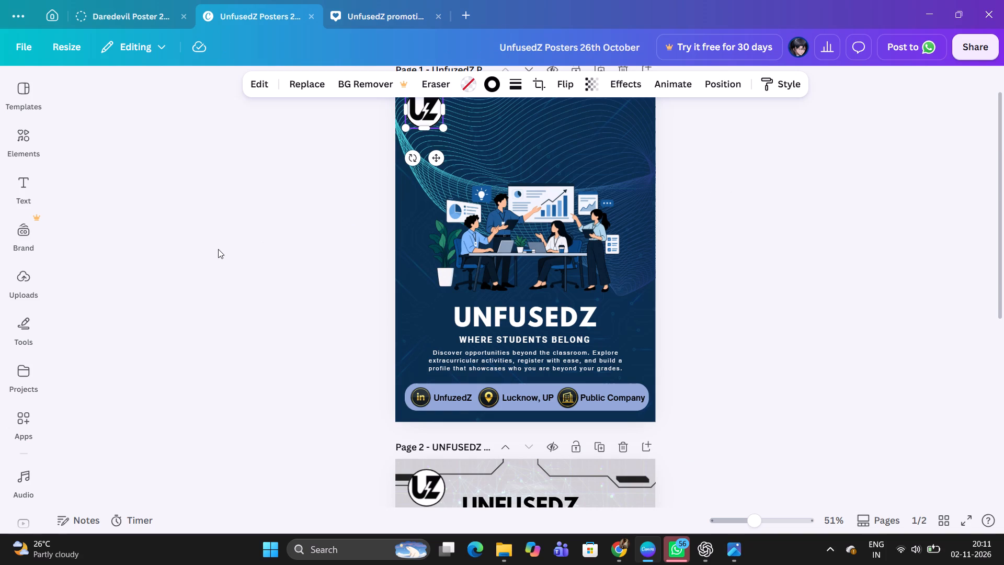
pyautogui.tripleClick(218, 249)
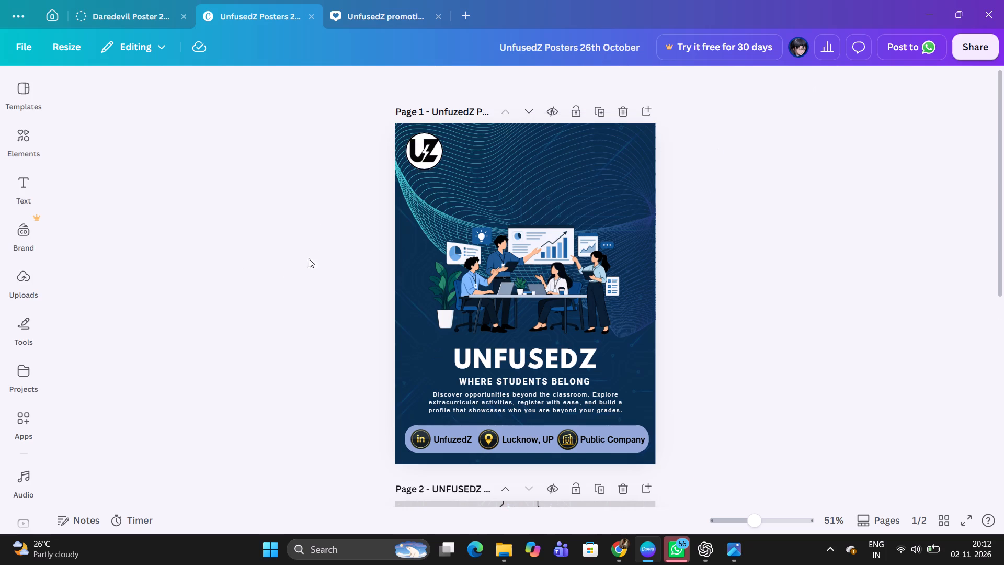
pyautogui.click(424, 162)
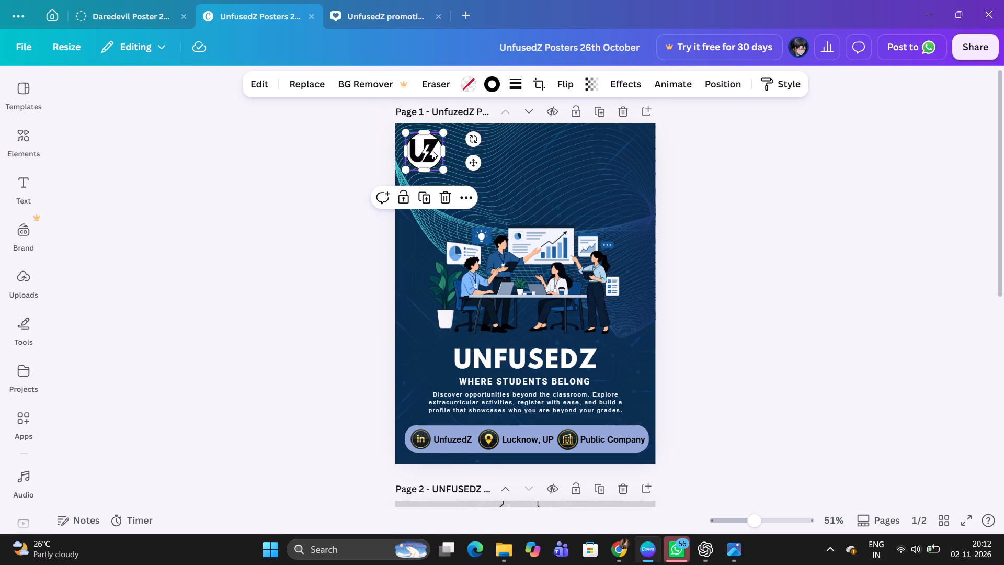
pyautogui.rightClick(432, 150)
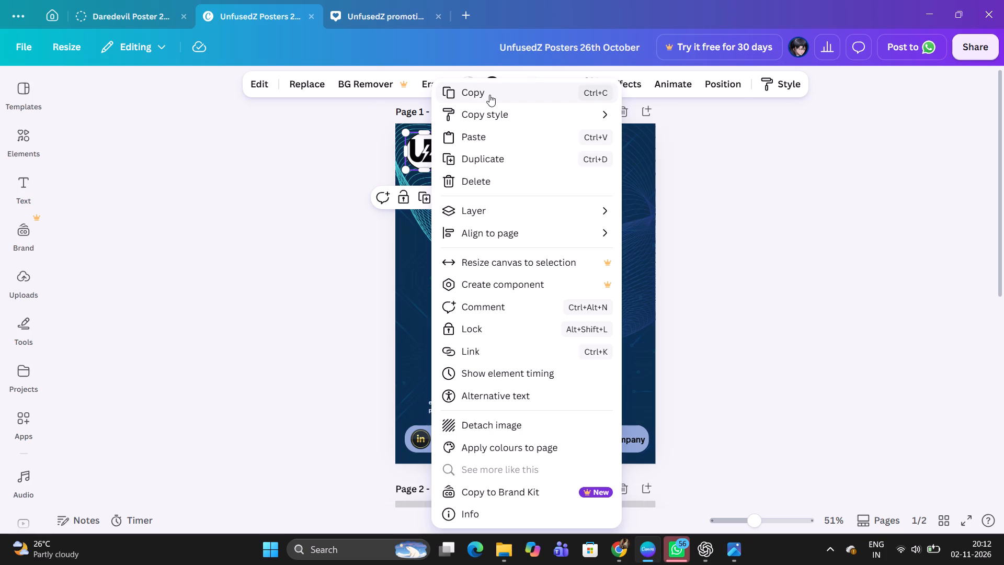
pyautogui.click(489, 95)
pyautogui.click(471, 93)
pyautogui.click(298, 207)
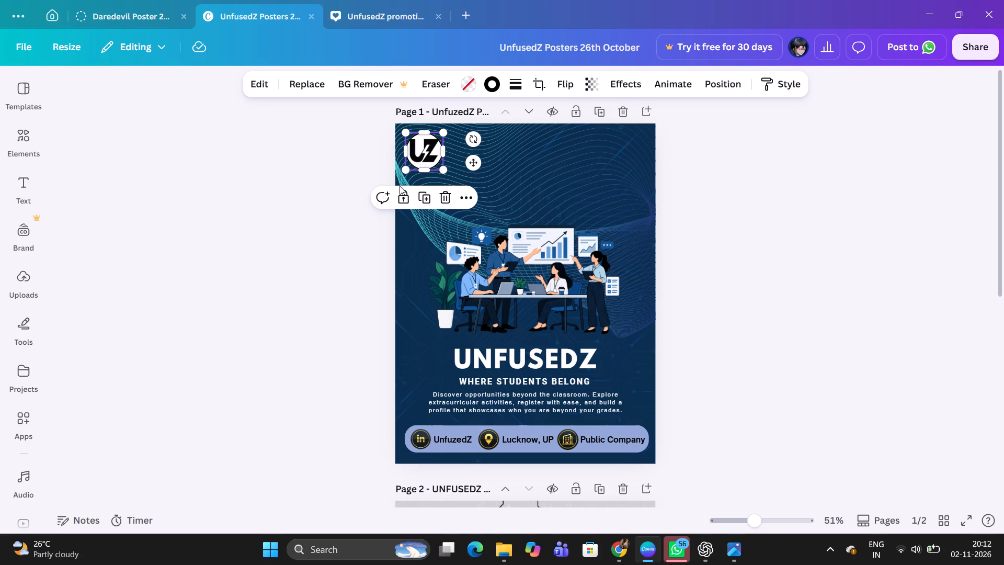
pyautogui.click(729, 262)
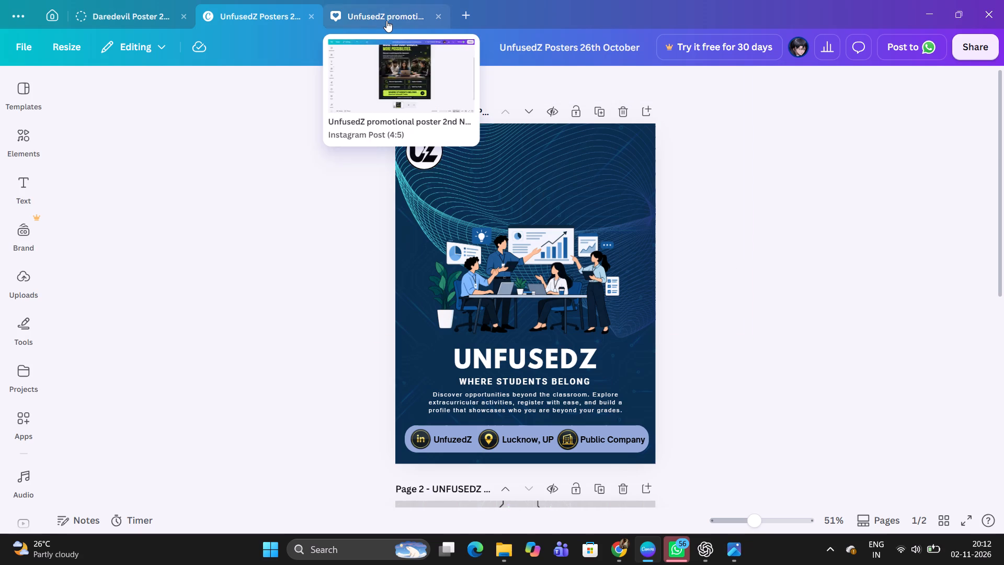
# Paste the round UZ logo into the 2nd November poster and place it above the start of the "MORE THAN JUST GRADES." headline.
pyautogui.click(386, 20)
pyautogui.scroll(3, 394, 283)
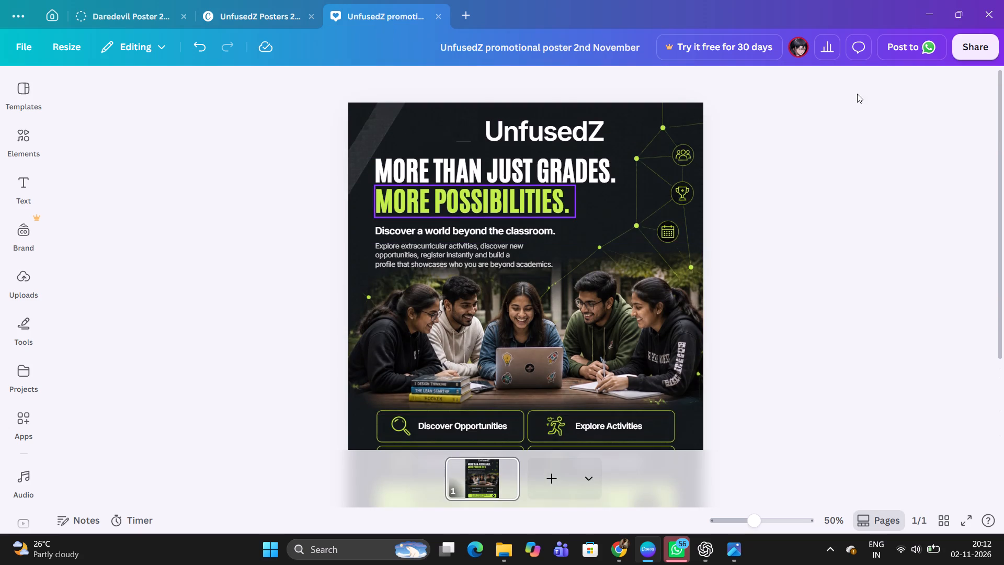
pyautogui.hotkey('ctrl', 'v')
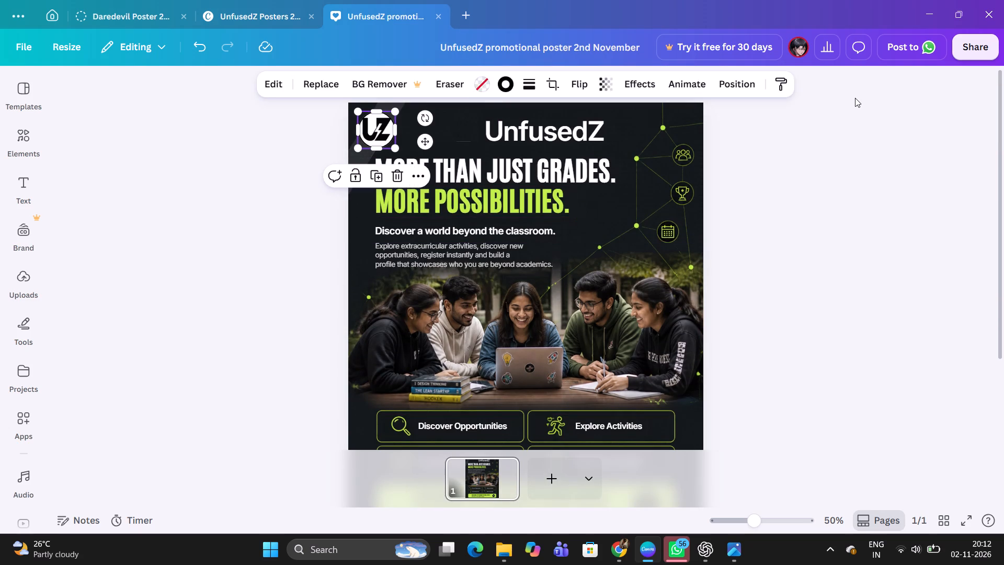
pyautogui.click(230, 194)
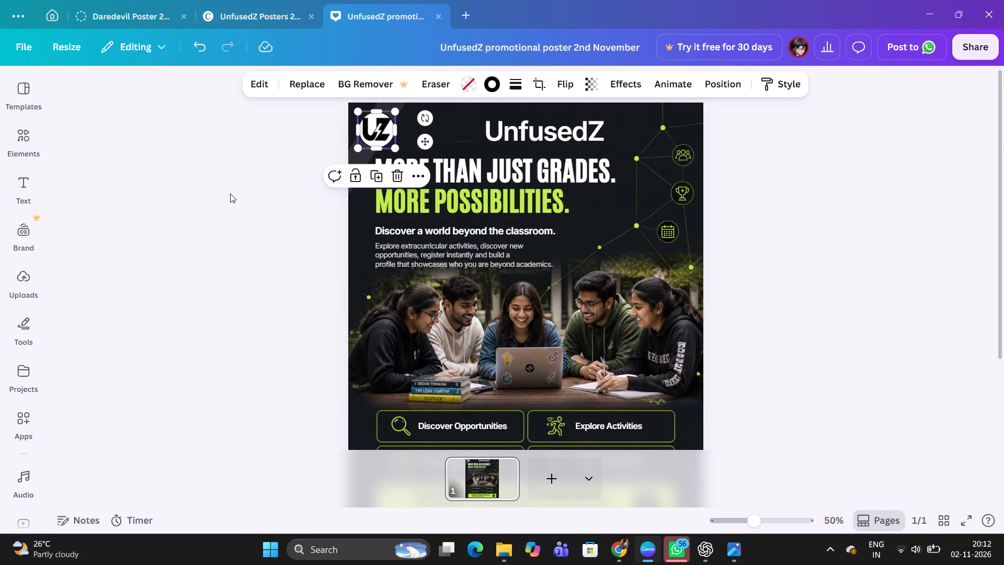
pyautogui.moveTo(367, 142); pyautogui.dragTo(380, 140)
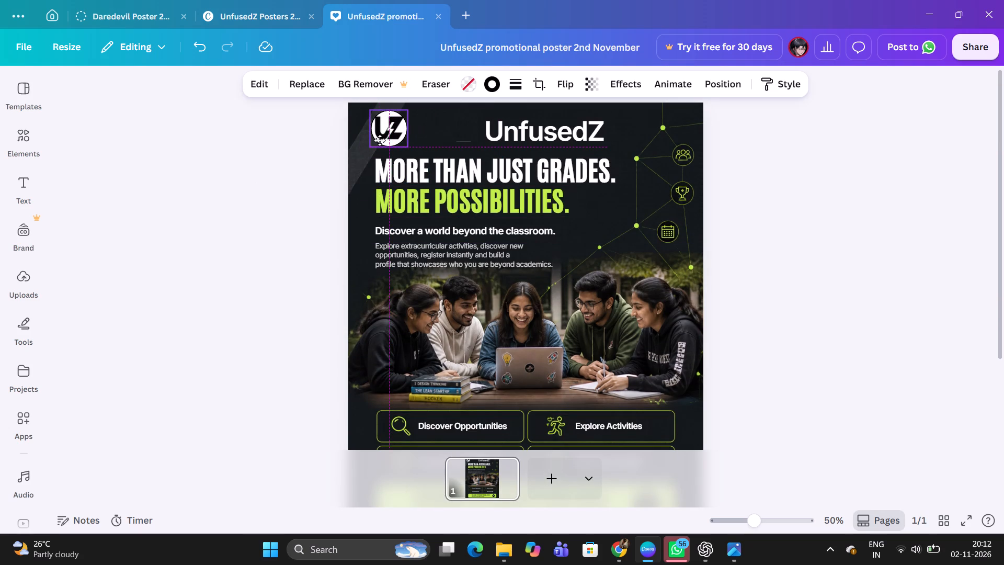
# Shift the round UZ logo slightly left, closer to the poster's edge.
pyautogui.moveTo(380, 140); pyautogui.dragTo(375, 140)
# Move the UnfusedZ title left until it is horizontally centred on the poster.
pyautogui.click(541, 143)
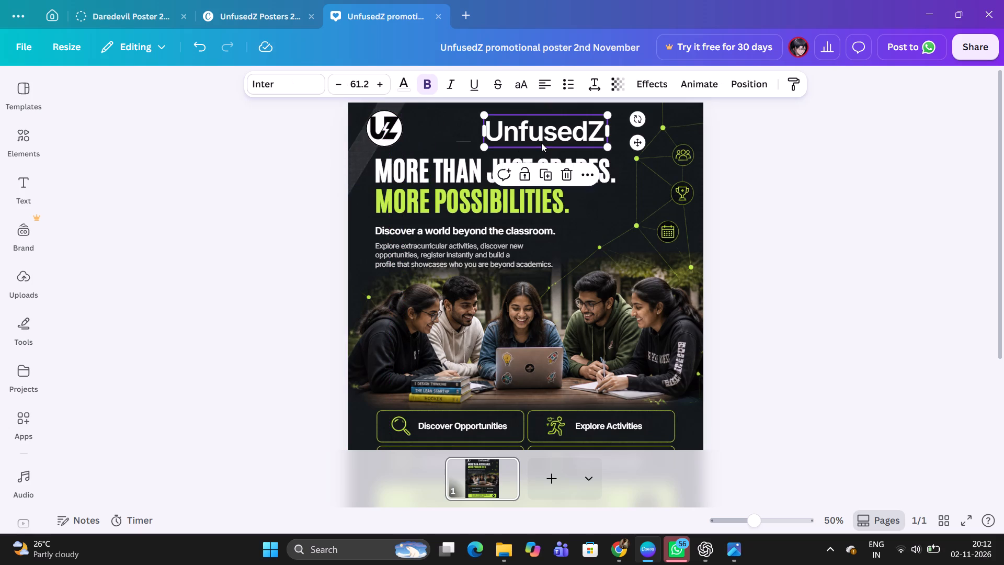
pyautogui.press('Left')
pyautogui.press('Left')
pyautogui.press('Left')
pyautogui.press('Left')
pyautogui.press('Left')
pyautogui.press('Left')
pyautogui.press('Left')
pyautogui.press('Left')
pyautogui.press('Left')
pyautogui.press('Left')
pyautogui.press('Left')
pyautogui.press('Left')
pyautogui.press('Left')
pyautogui.press('Left')
pyautogui.press('Left')
pyautogui.press('Left')
pyautogui.press('Left')
pyautogui.press('Left')
pyautogui.press('Left')
pyautogui.press('Left')
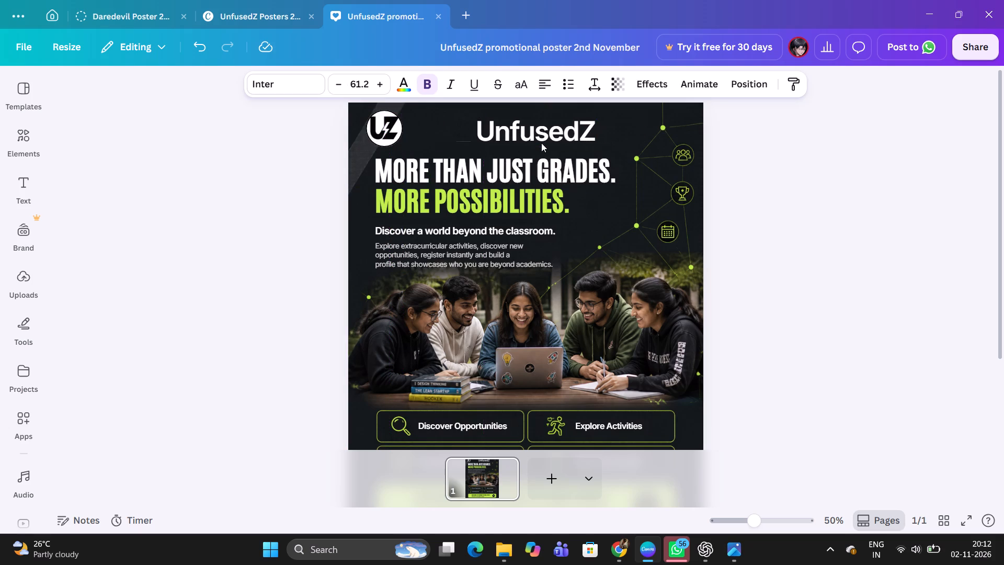
pyautogui.press('Right')
pyautogui.press('Right')
pyautogui.press('Right')
pyautogui.press('Right')
pyautogui.press('Right')
pyautogui.press('Right')
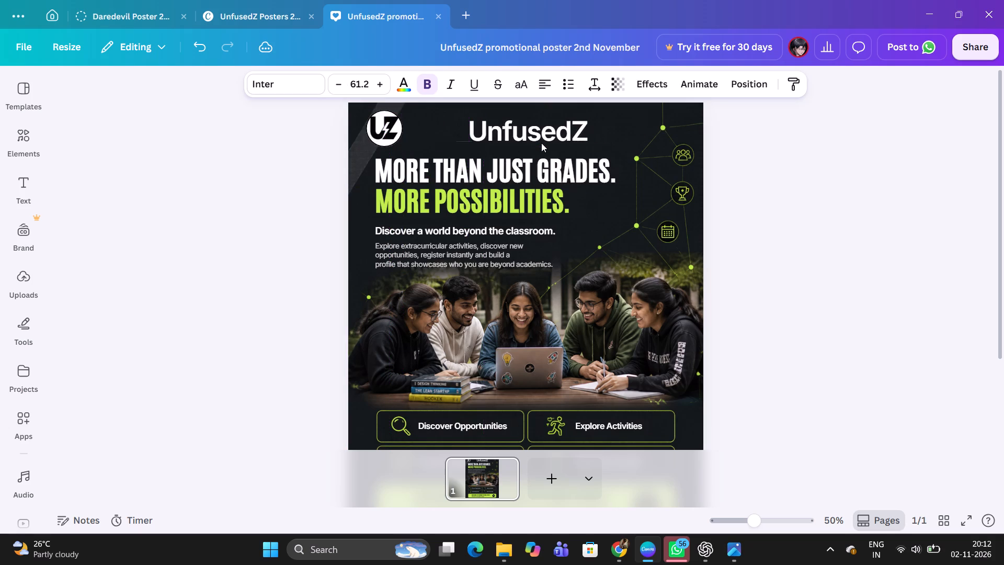
pyautogui.press('Right')
pyautogui.press('Right')
pyautogui.press('Right')
pyautogui.press('Right')
pyautogui.press('Left')
pyautogui.press('Left')
pyautogui.press('Left')
pyautogui.press('Left')
pyautogui.press('Left')
pyautogui.press('Left')
pyautogui.press('Left')
pyautogui.press('Left')
pyautogui.press('Left')
pyautogui.press('Left')
pyautogui.press('Left')
pyautogui.press('Left')
pyautogui.press('Left')
pyautogui.press('Left')
pyautogui.press('Left')
pyautogui.press('Left')
pyautogui.press('Left')
pyautogui.press('Left')
pyautogui.press('Right')
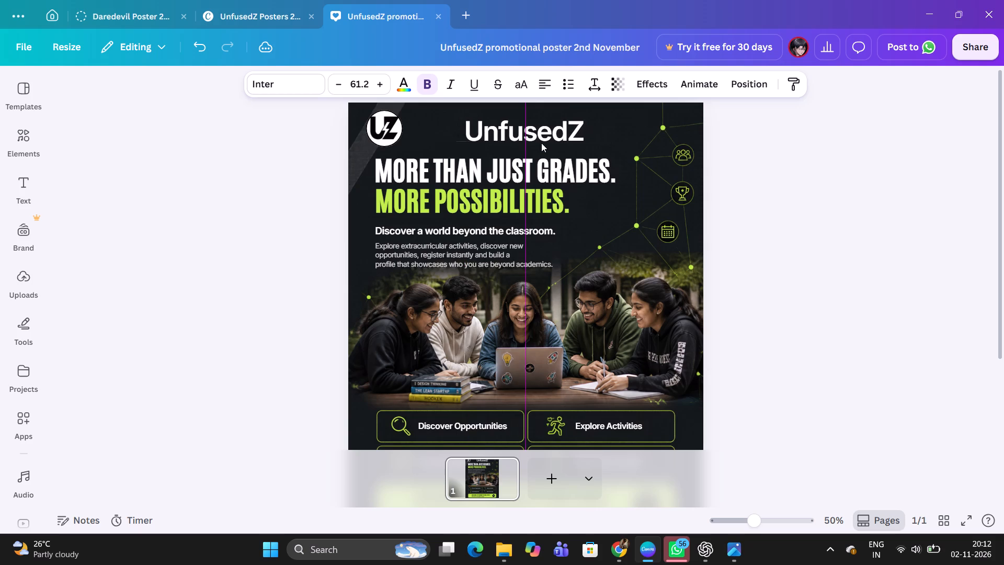
pyautogui.click(839, 170)
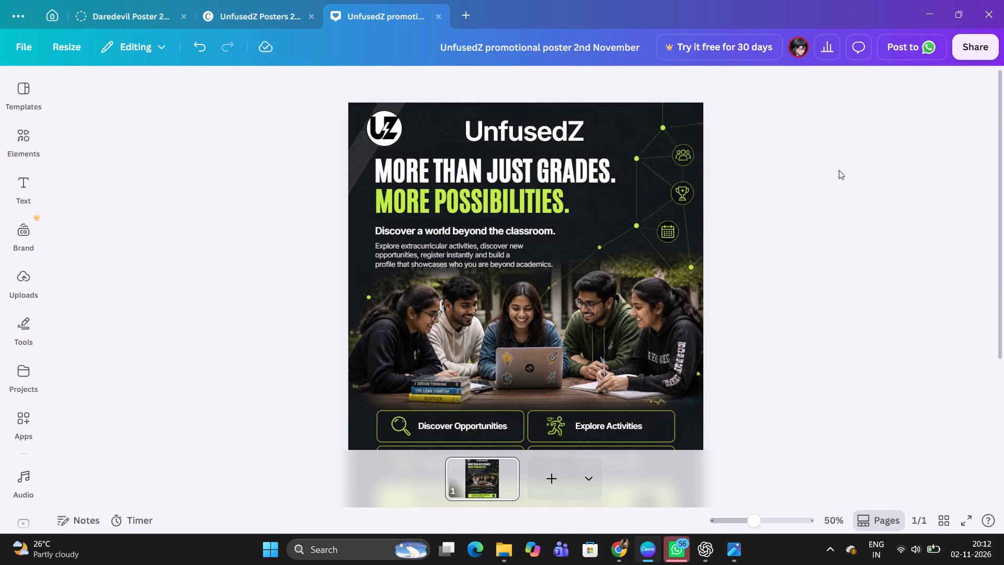
# Nudge the "Discover a world beyond the classroom." subheading slightly up towards the "MORE POSSIBILITIES." headline.
pyautogui.scroll(-1, 839, 170)
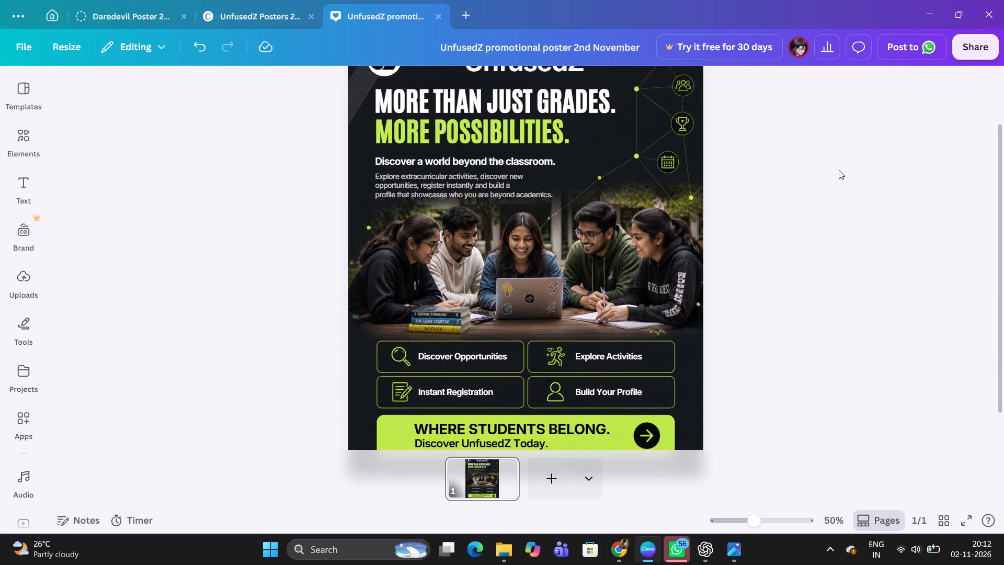
pyautogui.scroll(-1, 839, 170)
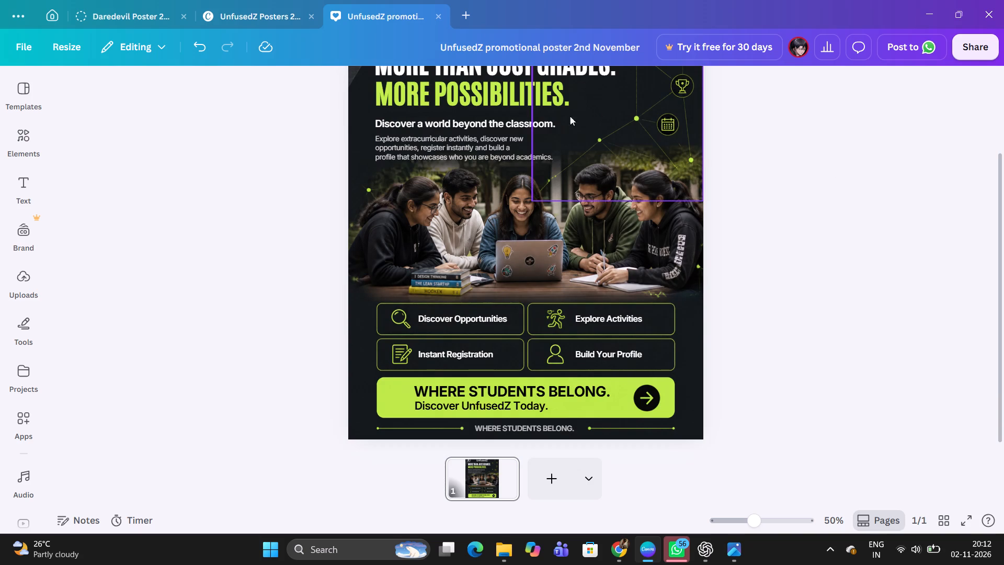
pyautogui.click(528, 125)
pyautogui.press('Up')
pyautogui.press('Up')
pyautogui.press('Up')
pyautogui.press('Up')
pyautogui.press('Up')
pyautogui.press('Up')
pyautogui.press('Up')
pyautogui.press('Up')
pyautogui.press('Up')
pyautogui.press('Up')
pyautogui.press('Up')
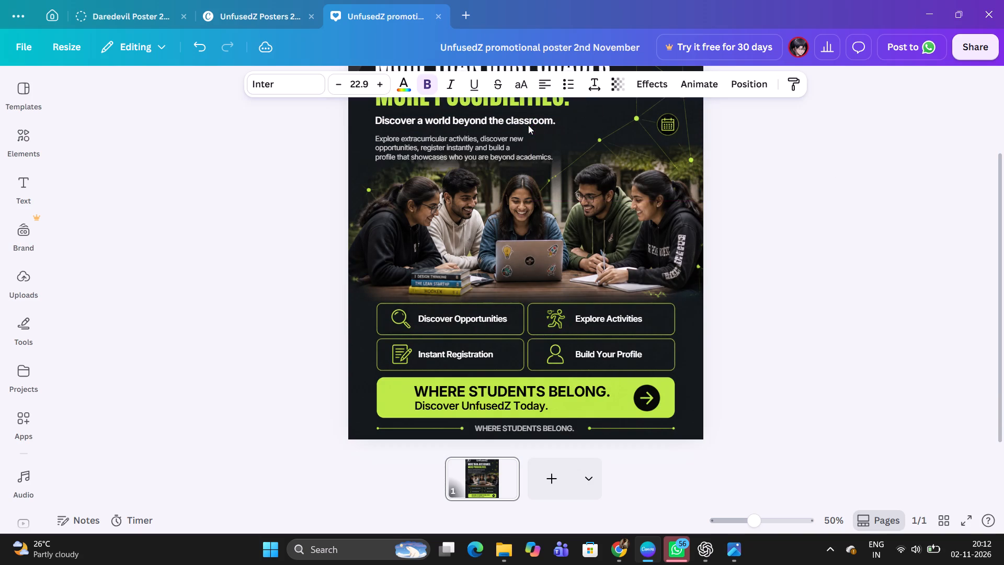
pyautogui.press('Down')
pyautogui.press('Down')
pyautogui.click(510, 155)
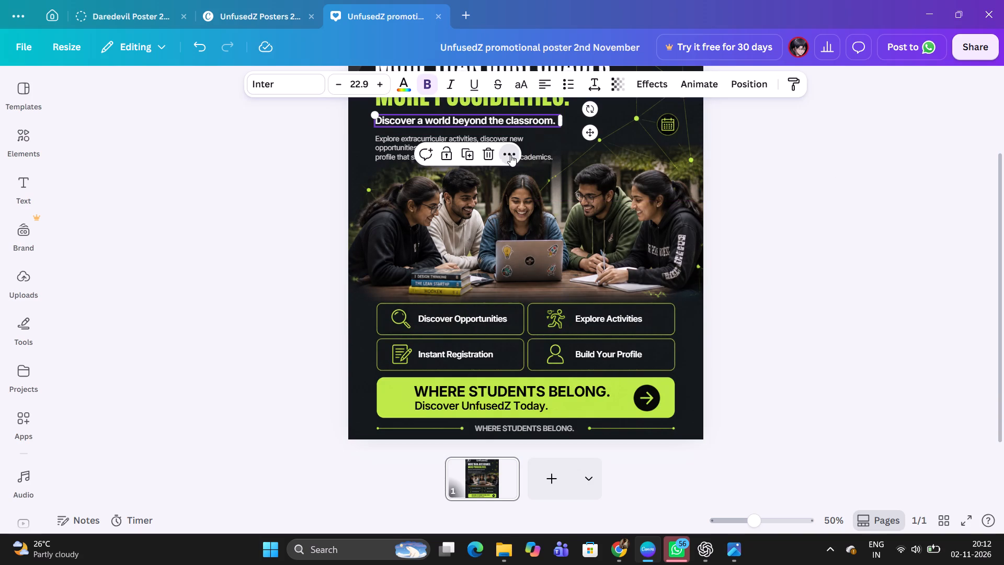
pyautogui.press('Up')
pyautogui.press('Up')
pyautogui.click(271, 248)
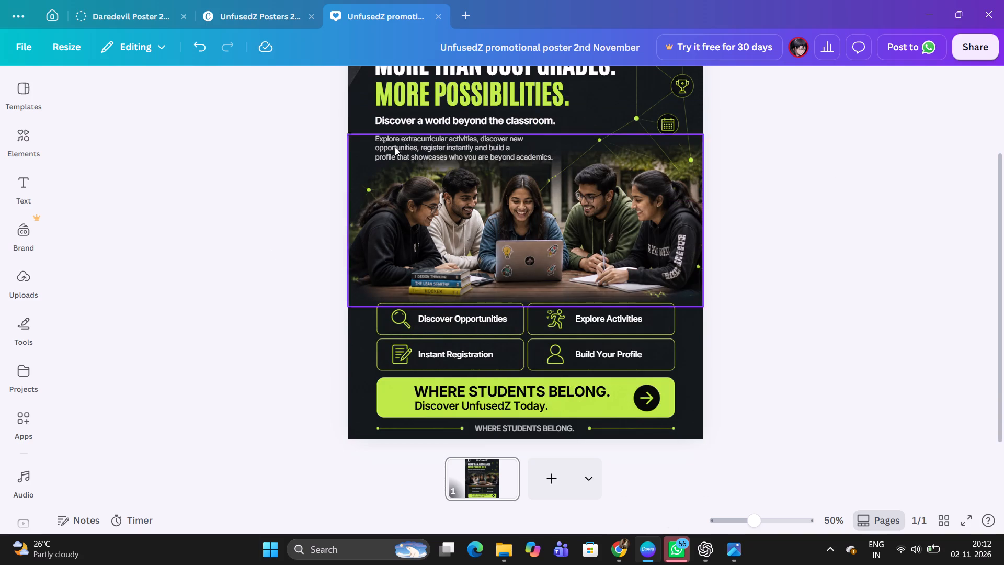
# Nudge the "Explore extracurricular activities" paragraph slightly up towards the subheading above it.
pyautogui.click(442, 146)
pyautogui.press('Up')
pyautogui.press('Up')
pyautogui.press('Up')
pyautogui.press('Up')
pyautogui.press('Up')
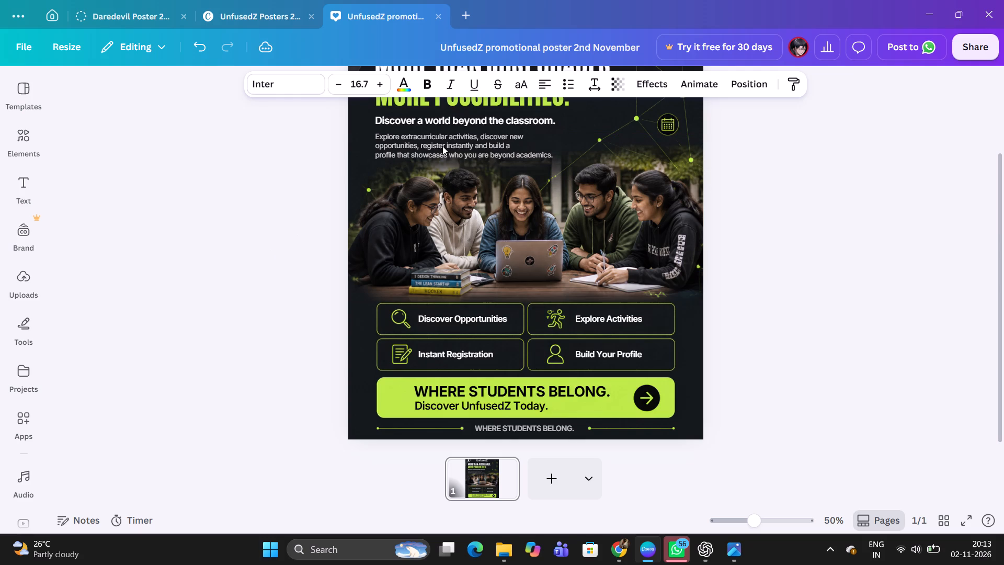
pyautogui.press('Up')
pyautogui.press('Up')
pyautogui.press('Up')
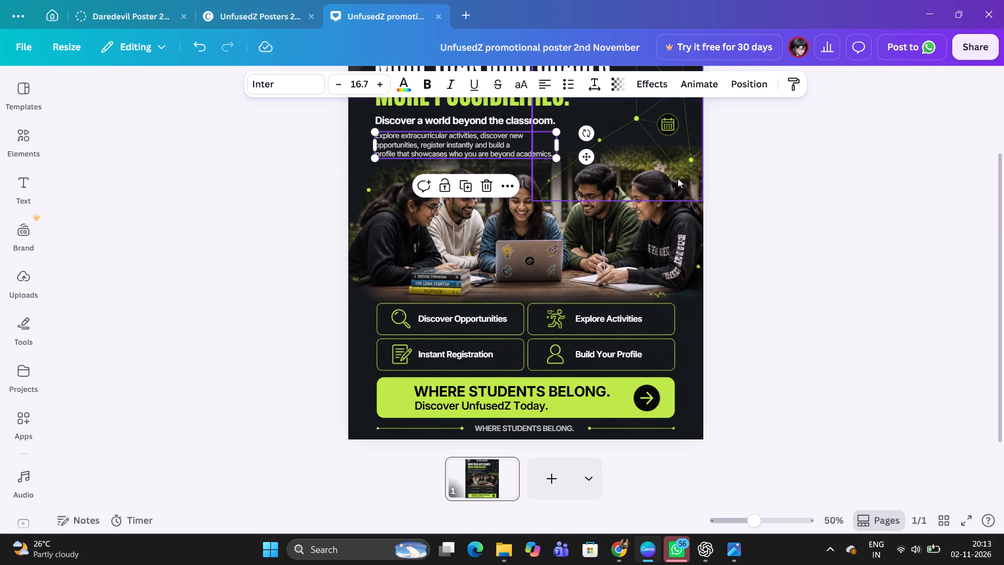
pyautogui.click(770, 311)
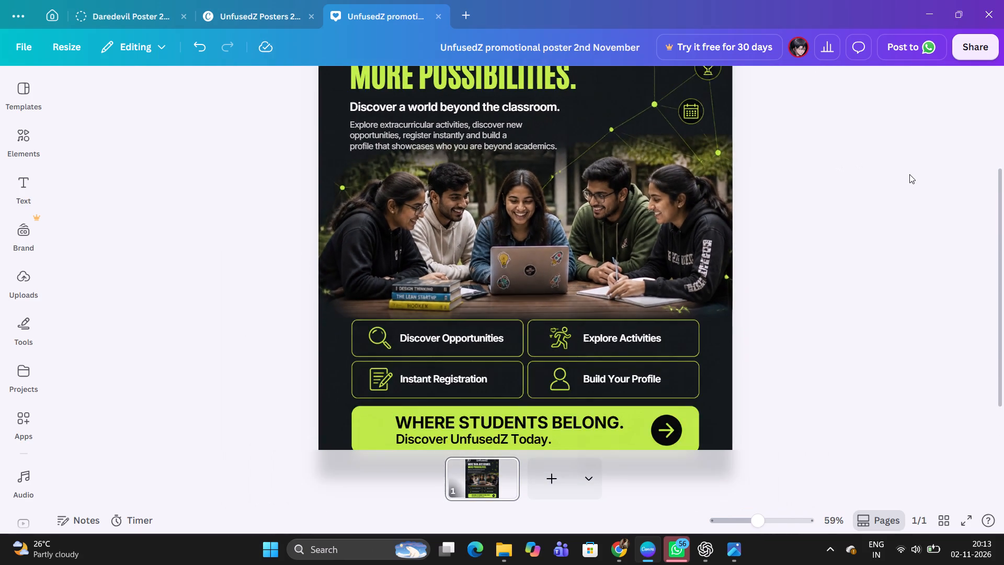
# Review the full layout of the 2nd November poster and compare it with page 2 of the UnfusedZ Posters 26th October design.
pyautogui.scroll(-1, 909, 174)
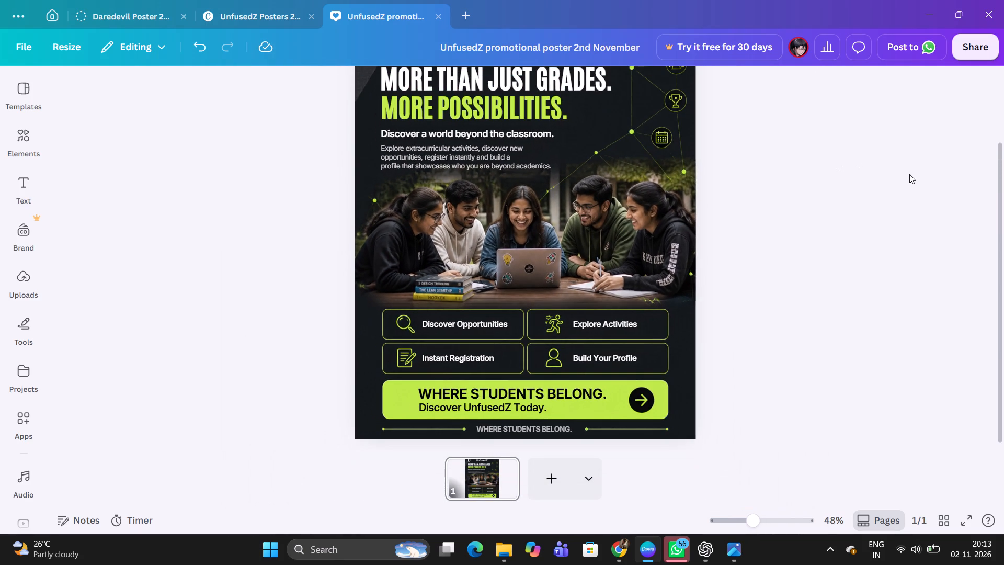
pyautogui.scroll(1, 909, 174)
pyautogui.scroll(-2, 909, 174)
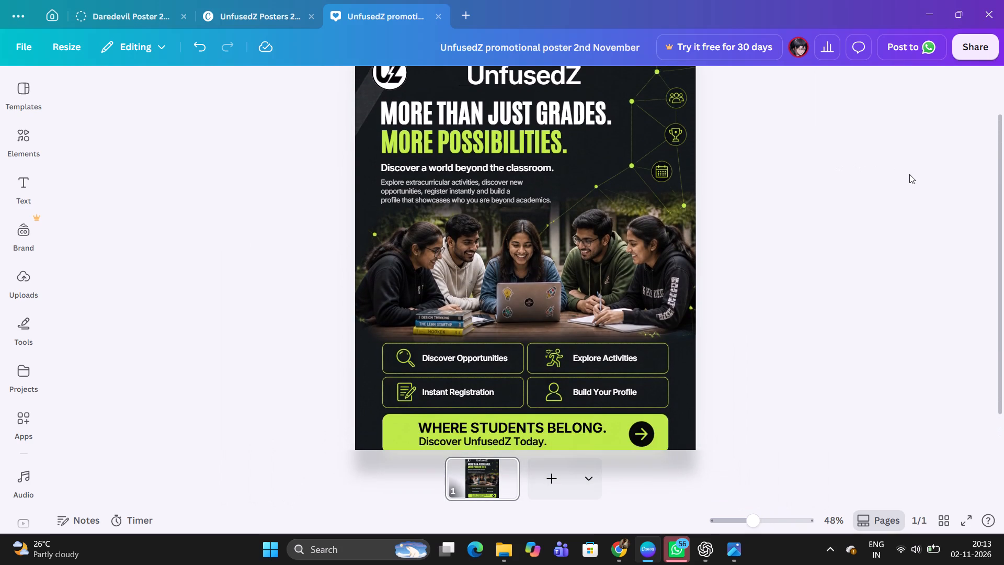
pyautogui.scroll(1, 909, 174)
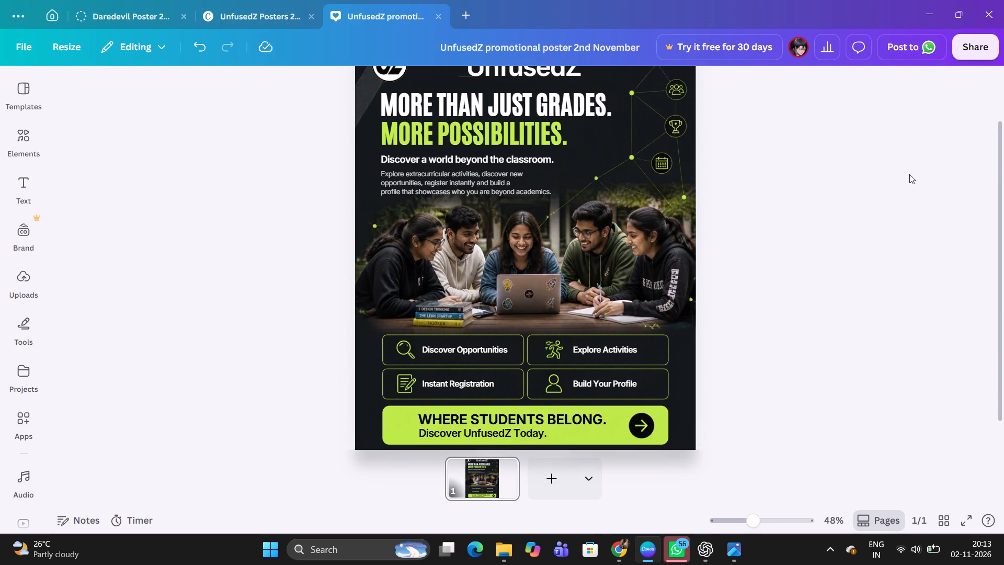
pyautogui.scroll(2, 909, 174)
pyautogui.scroll(-2, 909, 174)
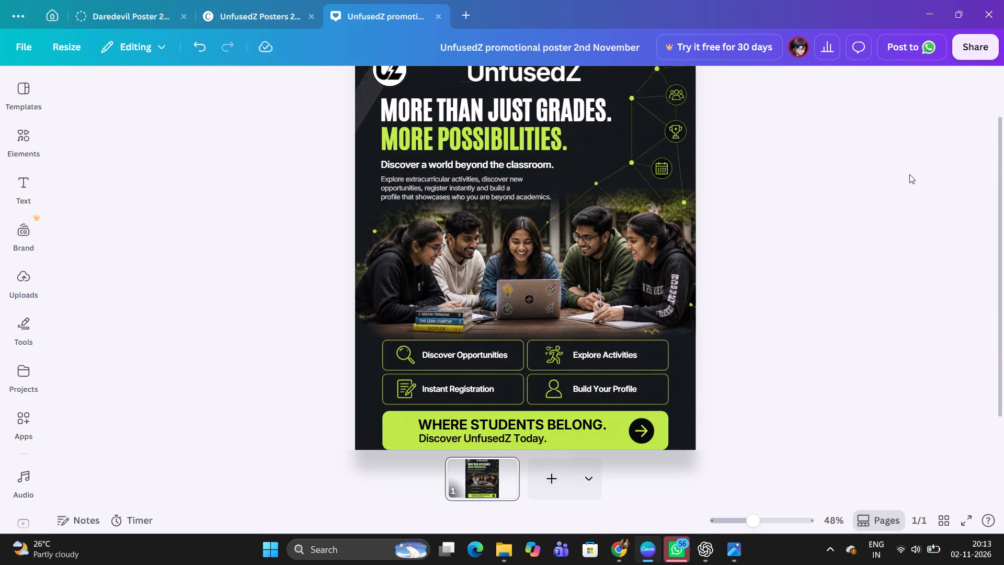
pyautogui.scroll(2, 909, 174)
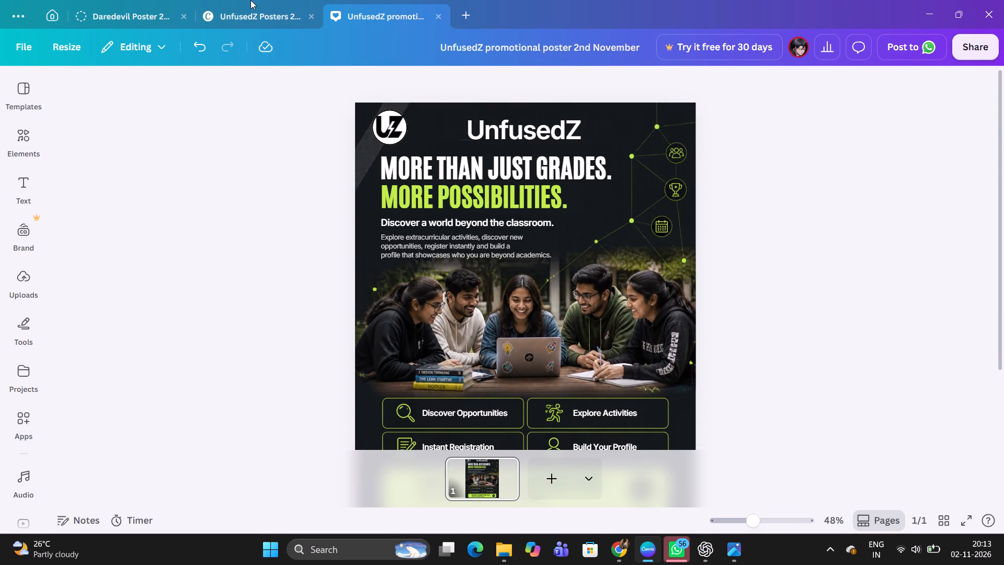
pyautogui.click(261, 18)
pyautogui.scroll(-2, 393, 265)
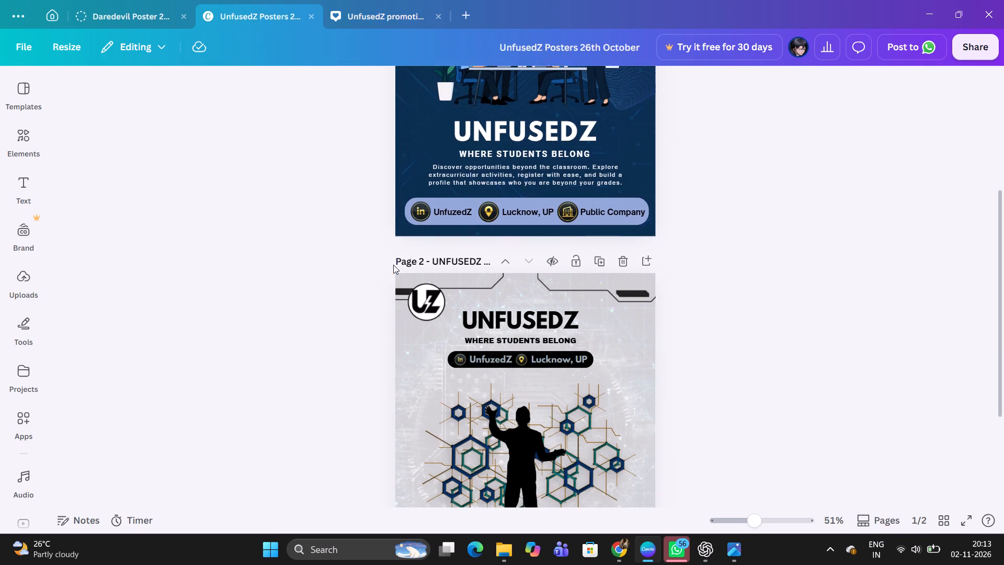
pyautogui.scroll(-5, 393, 265)
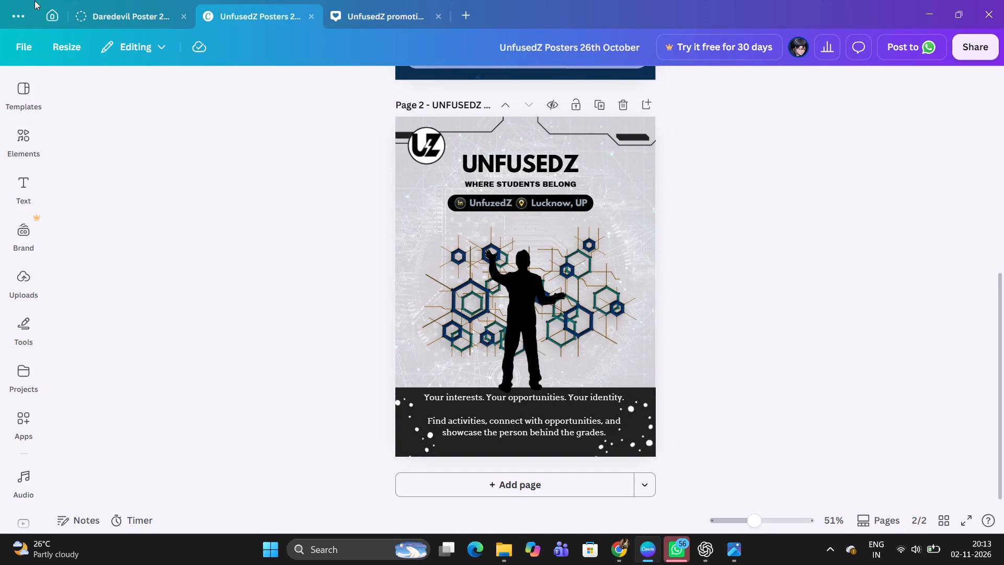
# Return to the Canva AI home page and close the UnfusedZ promotional poster preview.
pyautogui.click(52, 18)
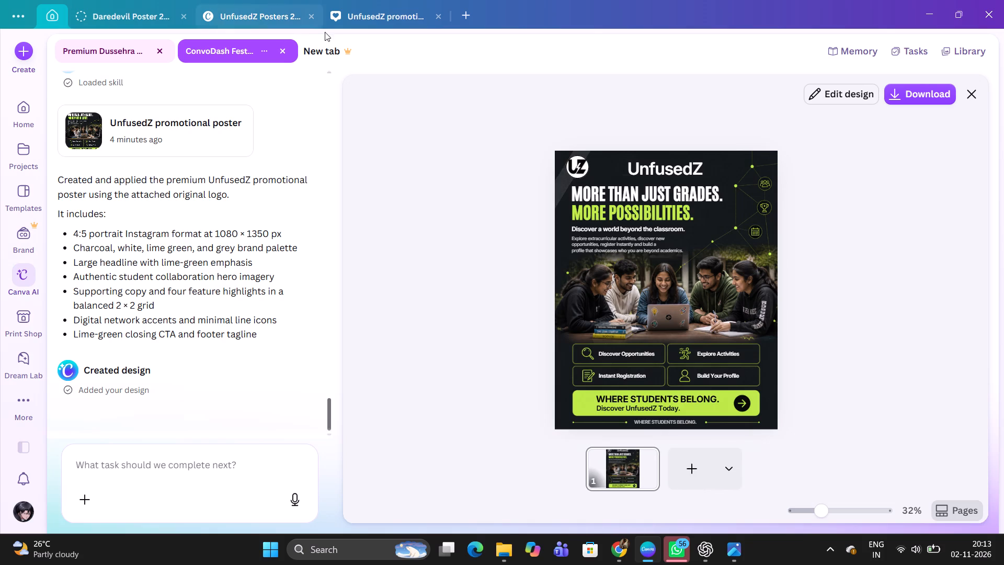
pyautogui.scroll(-2, 804, 239)
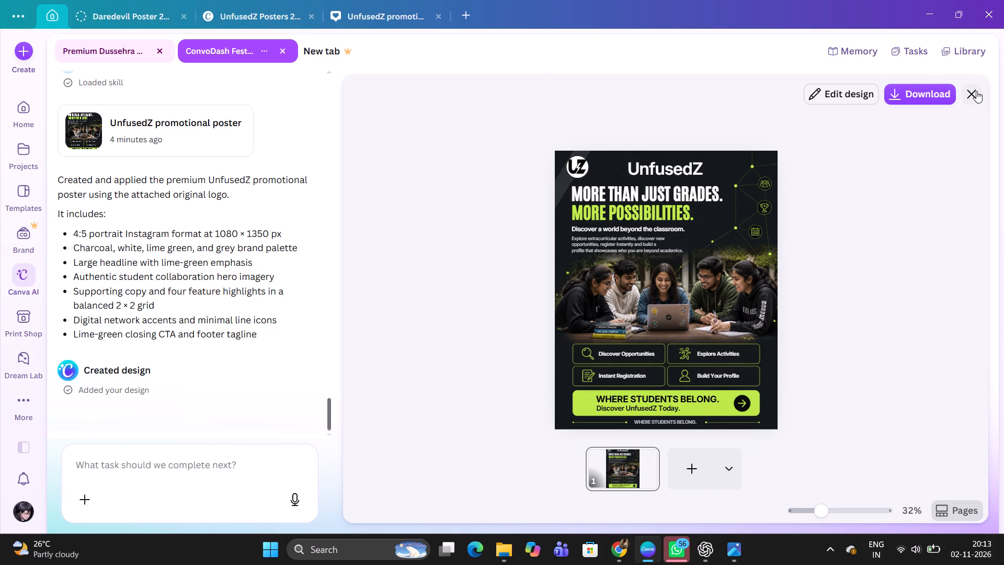
pyautogui.click(976, 92)
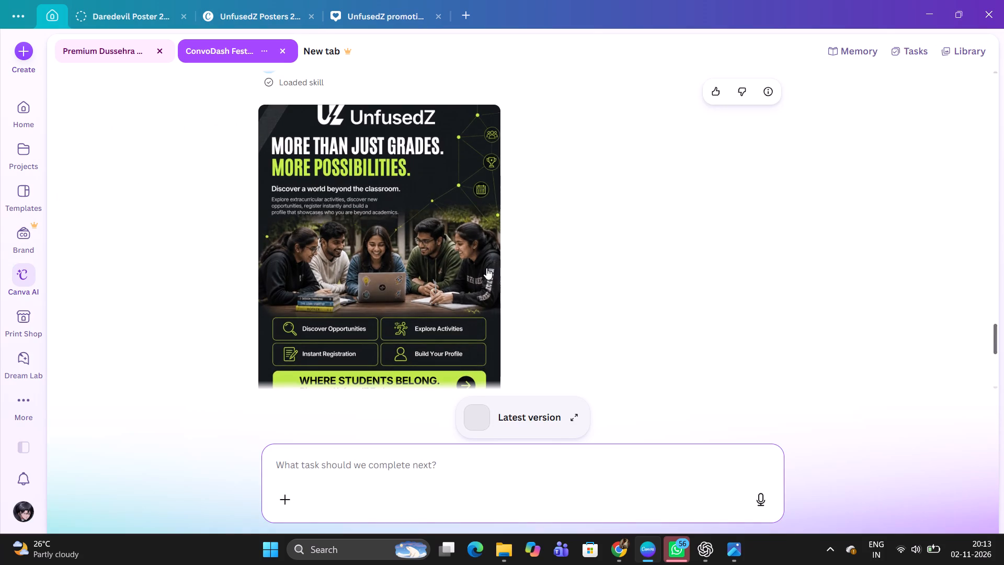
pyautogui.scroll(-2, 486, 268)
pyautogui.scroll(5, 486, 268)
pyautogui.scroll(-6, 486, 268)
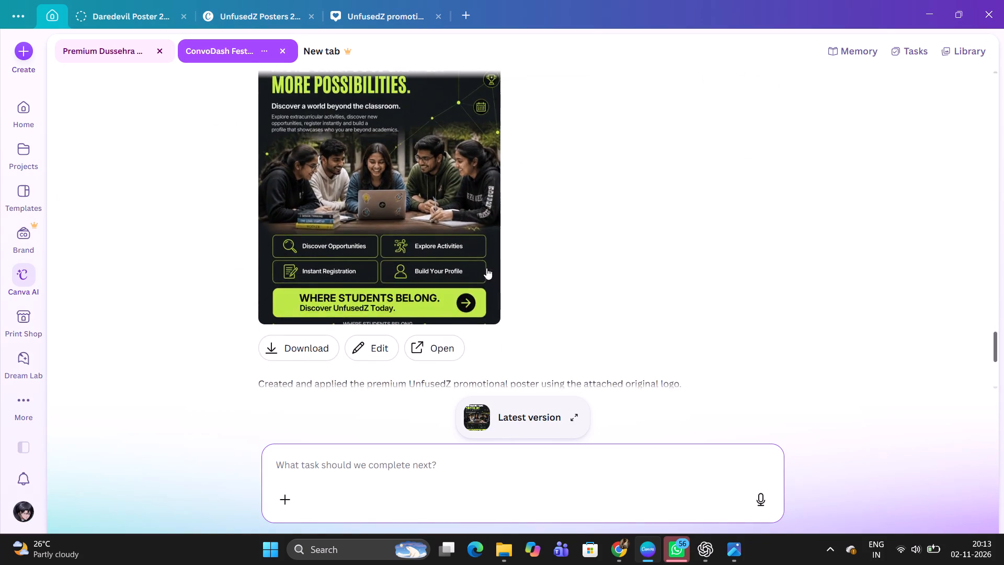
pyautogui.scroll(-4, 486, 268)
# Go to the home page and open the recent Instagram Post (4:5) named Untitled Design.
pyautogui.click(21, 121)
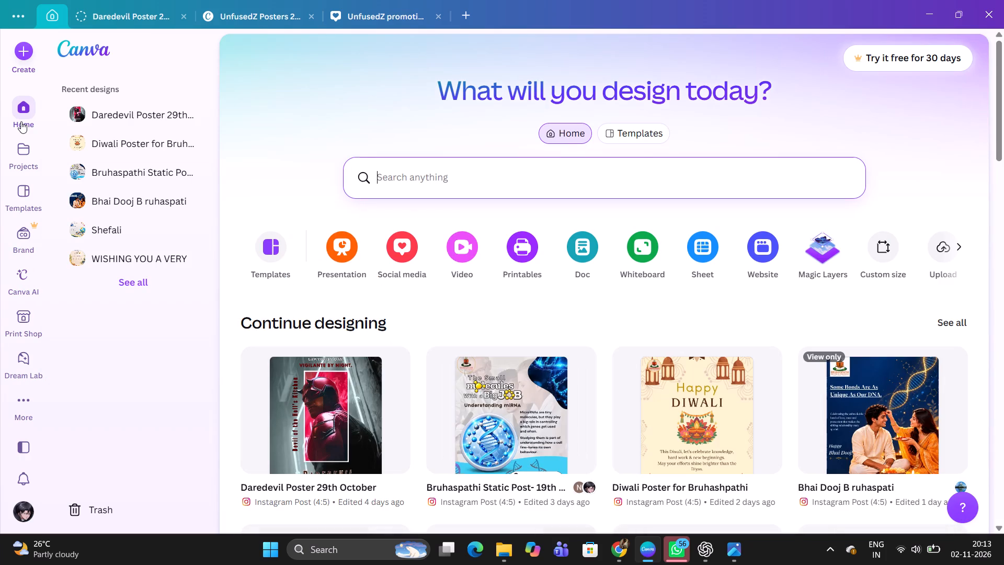
pyautogui.scroll(-1, 343, 307)
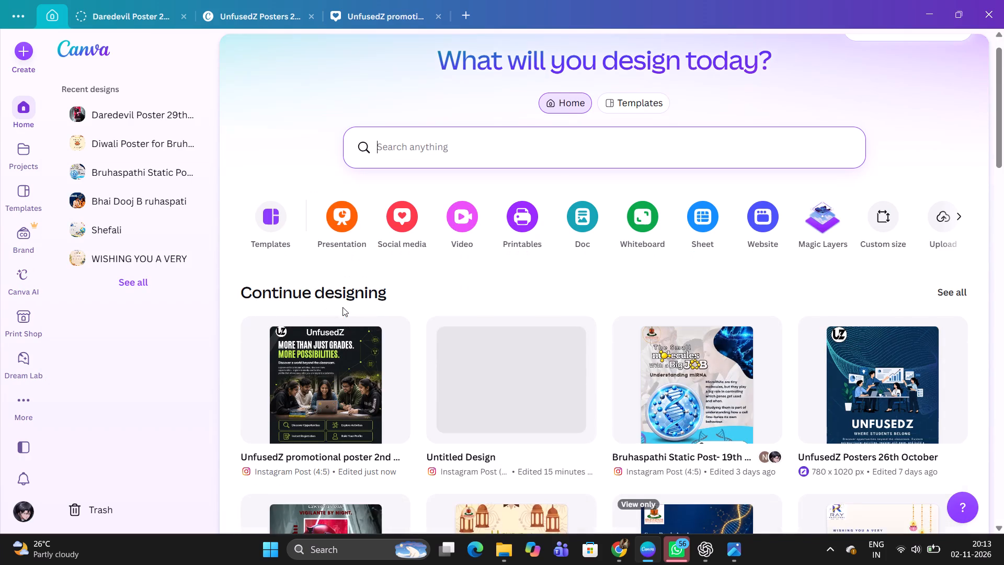
pyautogui.scroll(-1, 343, 307)
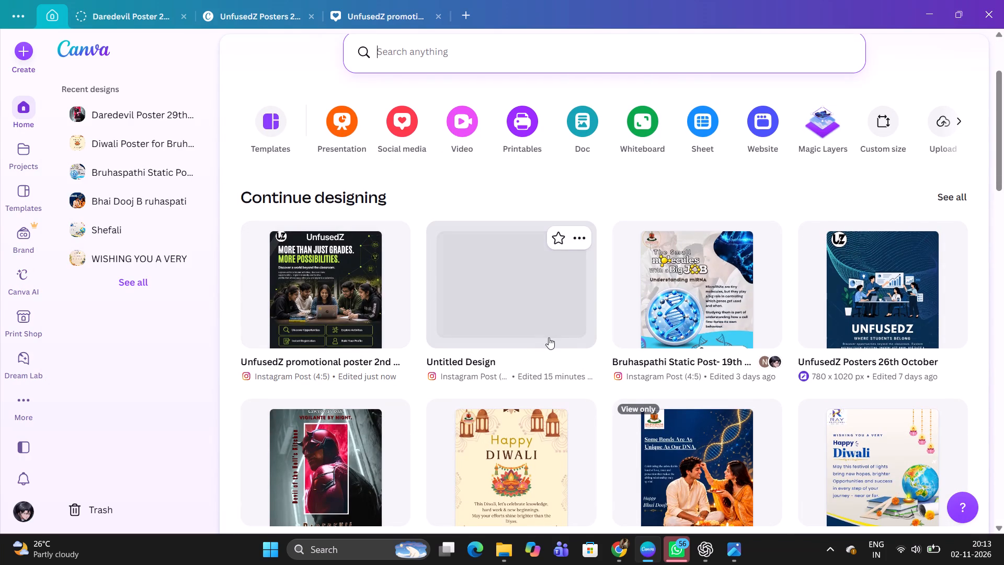
pyautogui.click(519, 314)
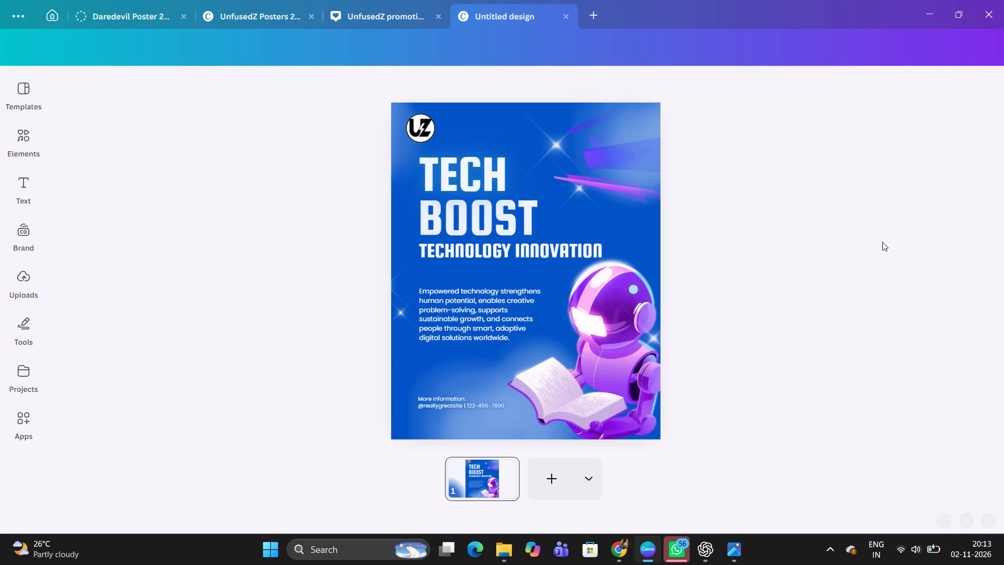
pyautogui.click(882, 242)
pyautogui.doubleClick(882, 242)
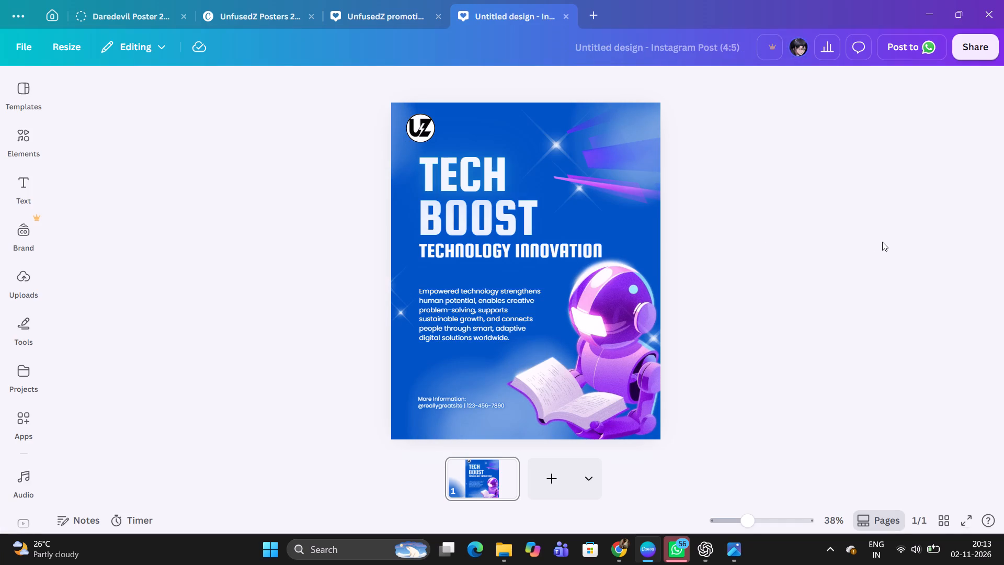
# Delete the Tech Boost template's texts, robot illustration and decorative graphics together, keeping the UZ logo and the blue background.
pyautogui.moveTo(710, 116); pyautogui.dragTo(756, 172)
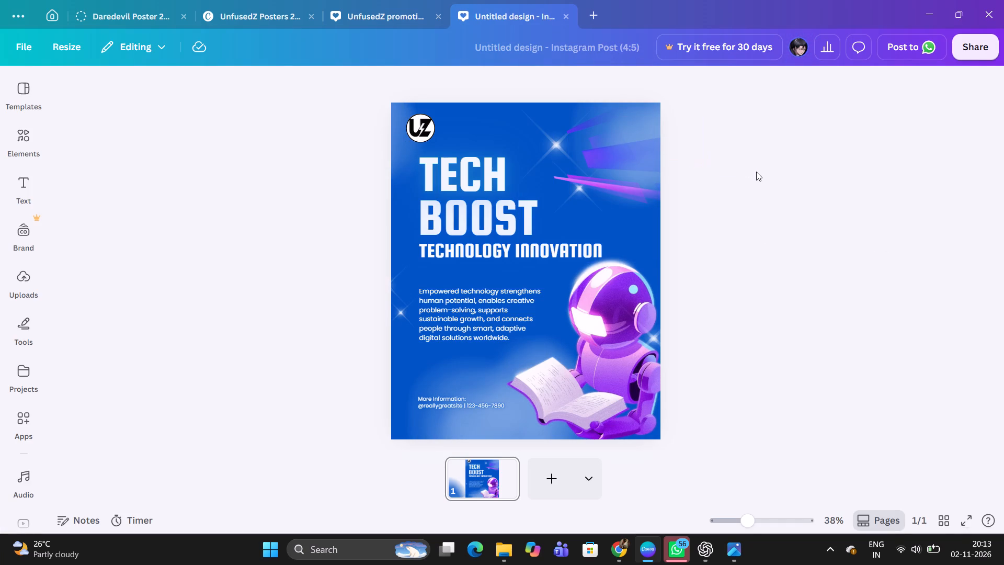
pyautogui.click(756, 172)
pyautogui.moveTo(756, 172); pyautogui.dragTo(409, 400)
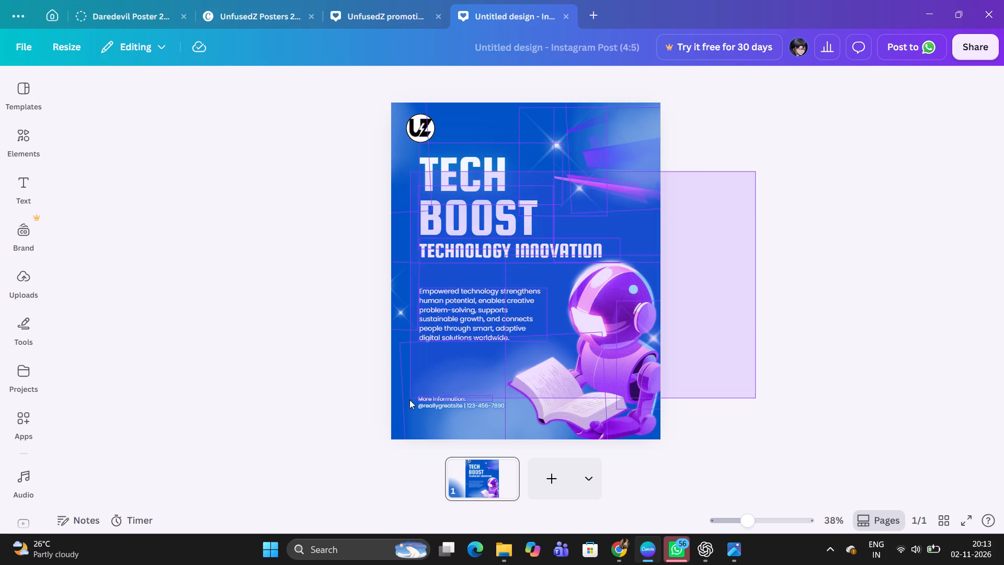
pyautogui.moveTo(409, 400); pyautogui.dragTo(387, 434)
pyautogui.press('Delete')
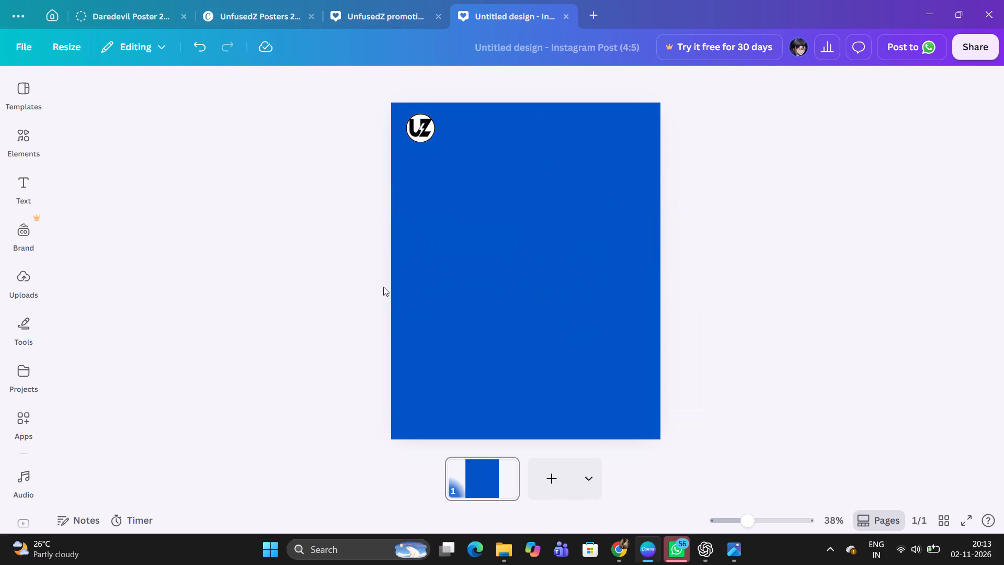
# Remove the blue background from the page, keeping the UZ logo.
pyautogui.click(425, 144)
pyautogui.press('Delete')
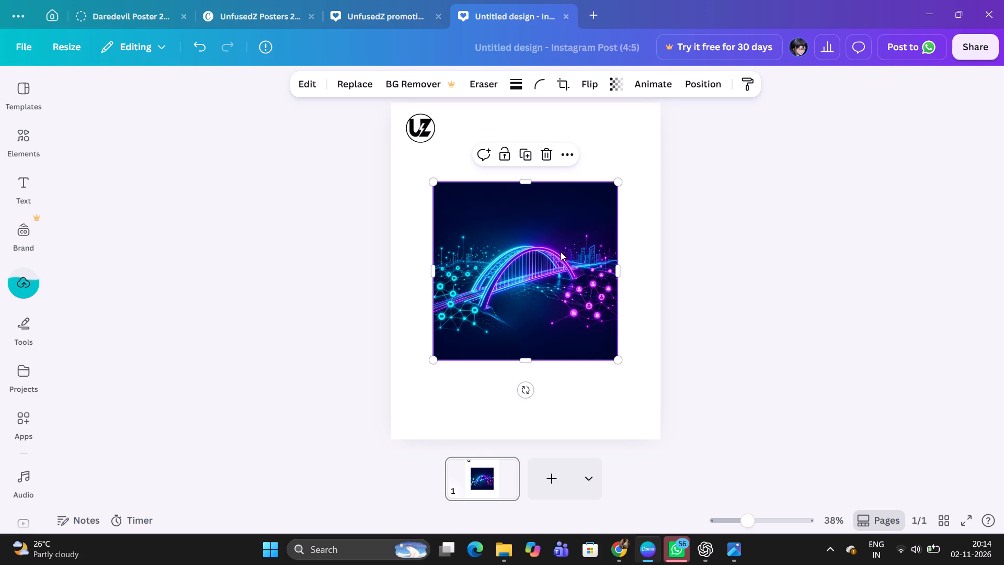
# Move the neon bridge artwork to the page's upper-left corner, then delete it from the page.
pyautogui.moveTo(561, 252); pyautogui.dragTo(523, 180)
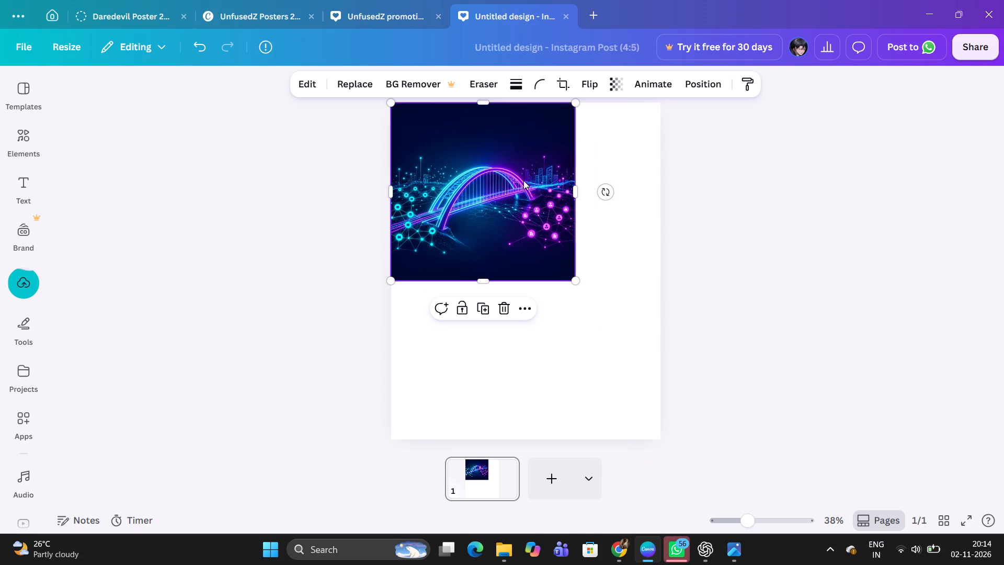
pyautogui.press('Delete')
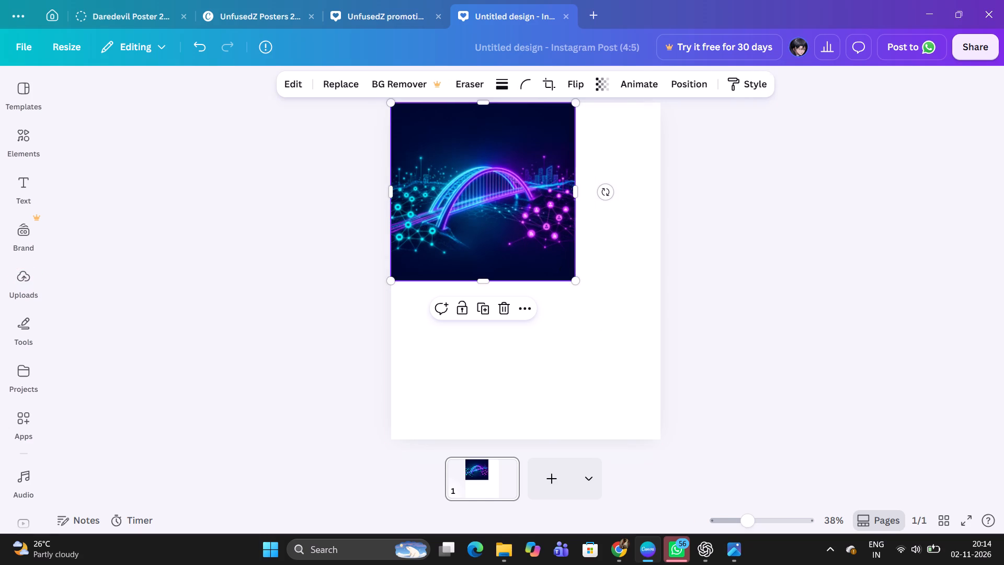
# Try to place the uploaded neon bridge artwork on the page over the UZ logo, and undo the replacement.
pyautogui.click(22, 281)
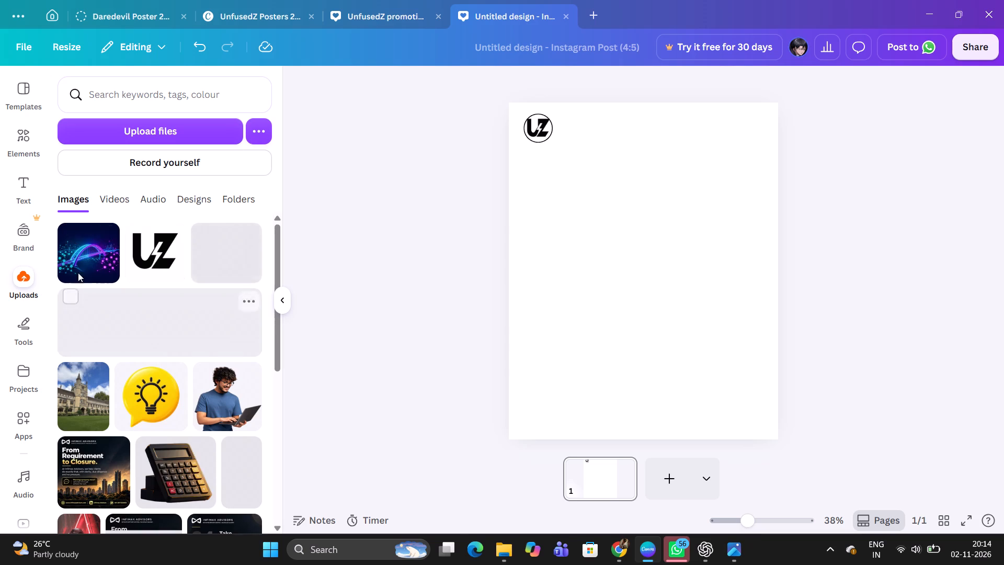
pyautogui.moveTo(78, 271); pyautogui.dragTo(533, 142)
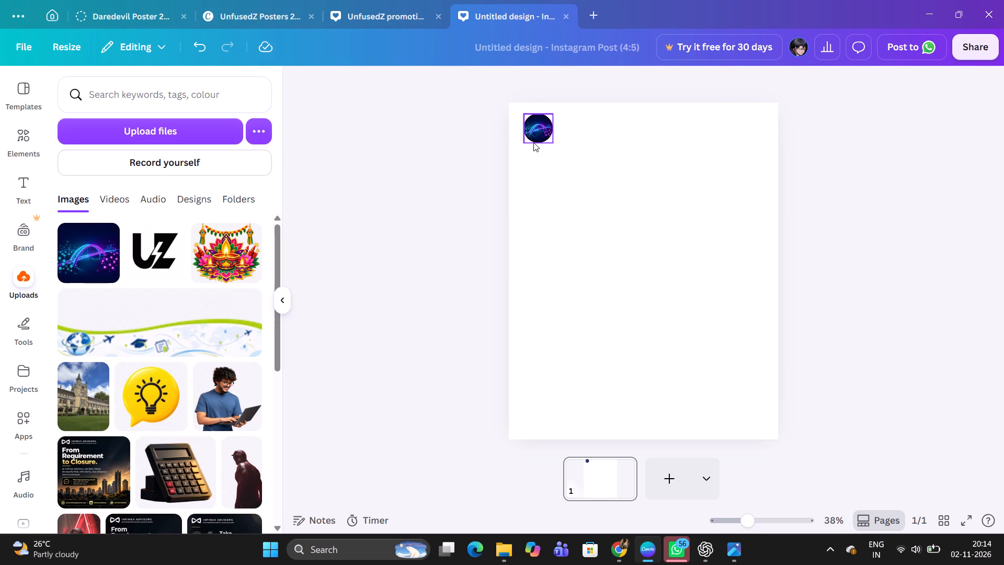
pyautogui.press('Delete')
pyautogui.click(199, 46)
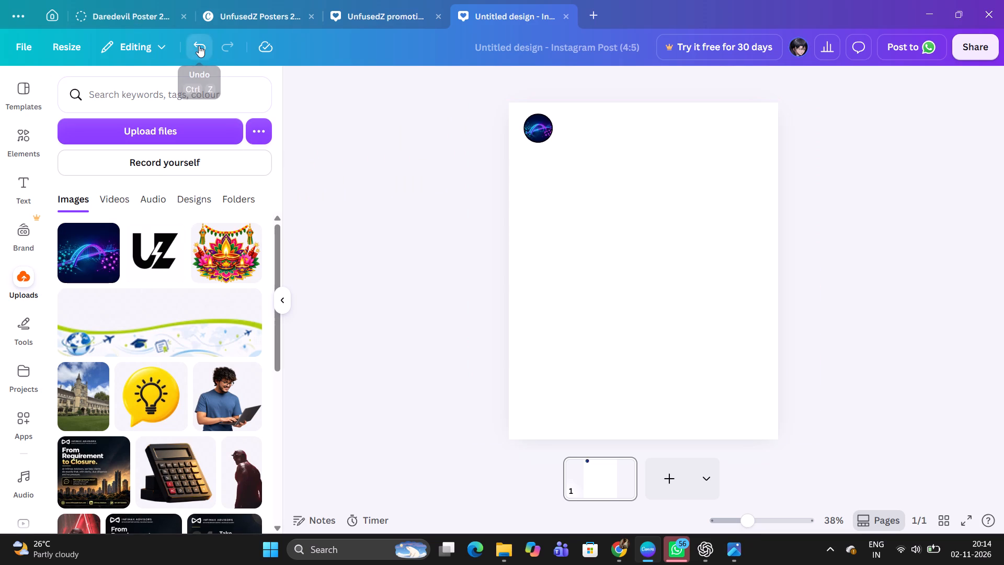
# Lock the round UZ logo in place at the page's upper-left corner.
pyautogui.moveTo(453, 119); pyautogui.dragTo(555, 140)
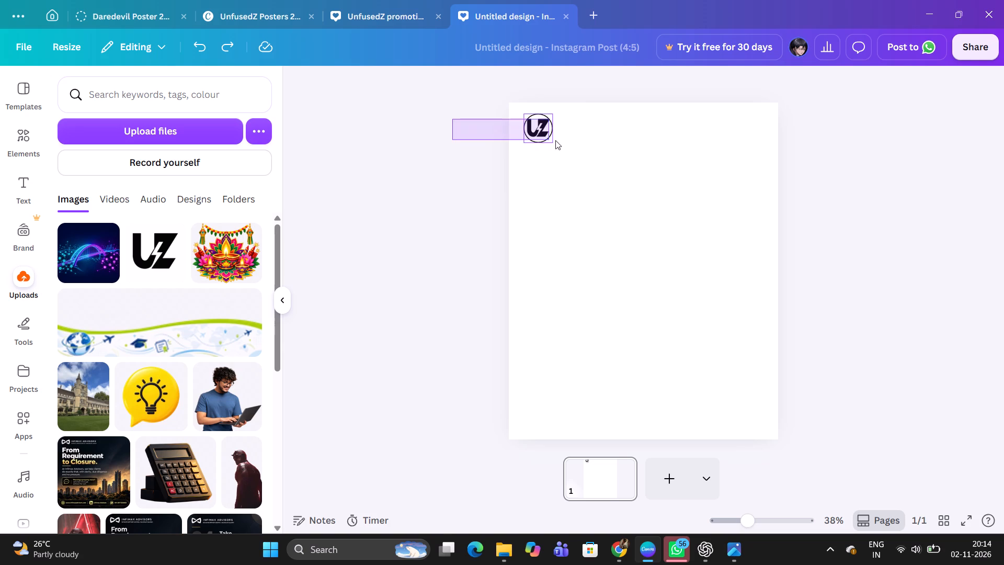
pyautogui.moveTo(555, 140); pyautogui.dragTo(557, 141)
pyautogui.click(516, 169)
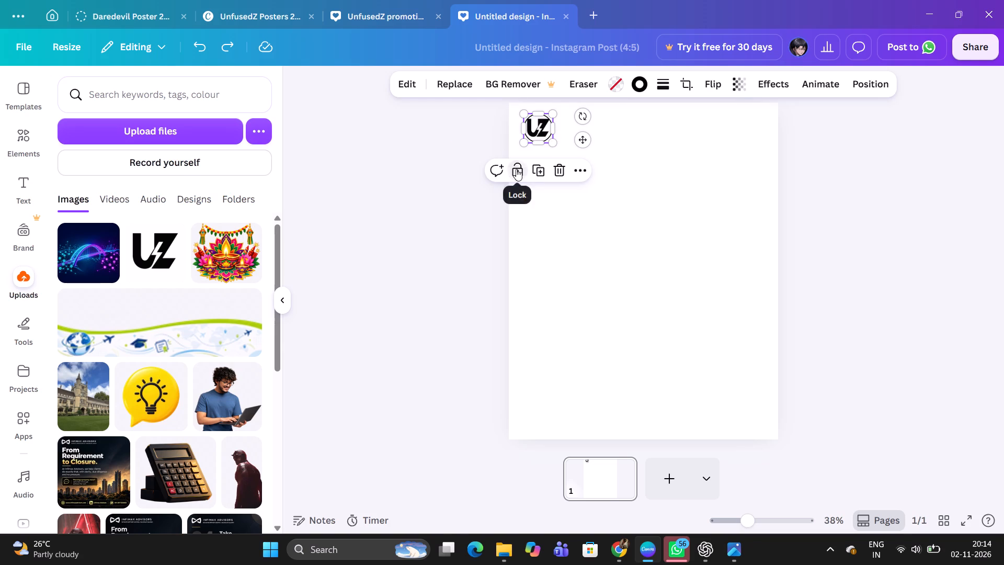
# In Canva, place the uploaded neon bridge artwork on the untitled Instagram Post so that it fills the whole page.
pyautogui.click(446, 207)
pyautogui.moveTo(83, 274); pyautogui.dragTo(130, 251)
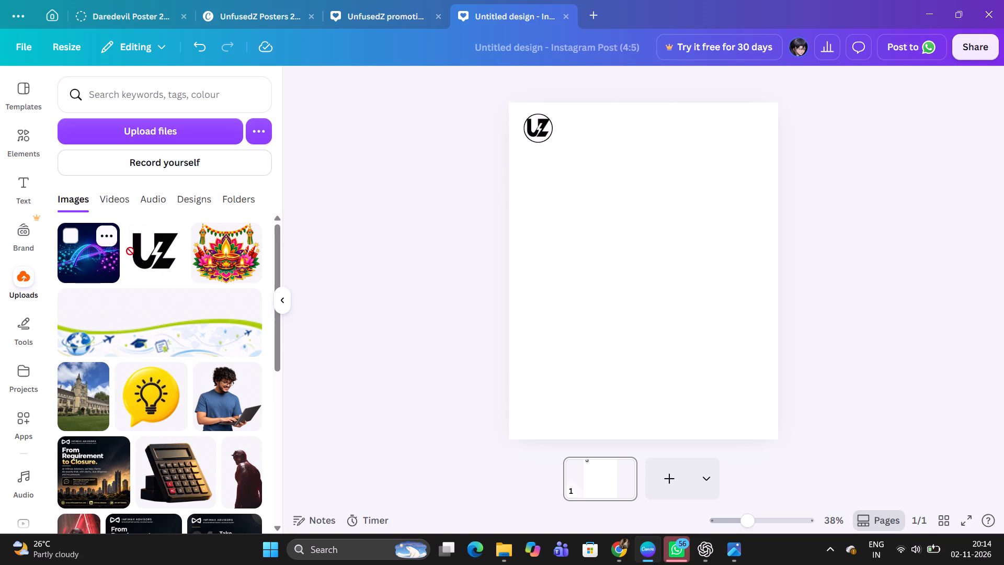
pyautogui.moveTo(130, 251); pyautogui.dragTo(521, 144)
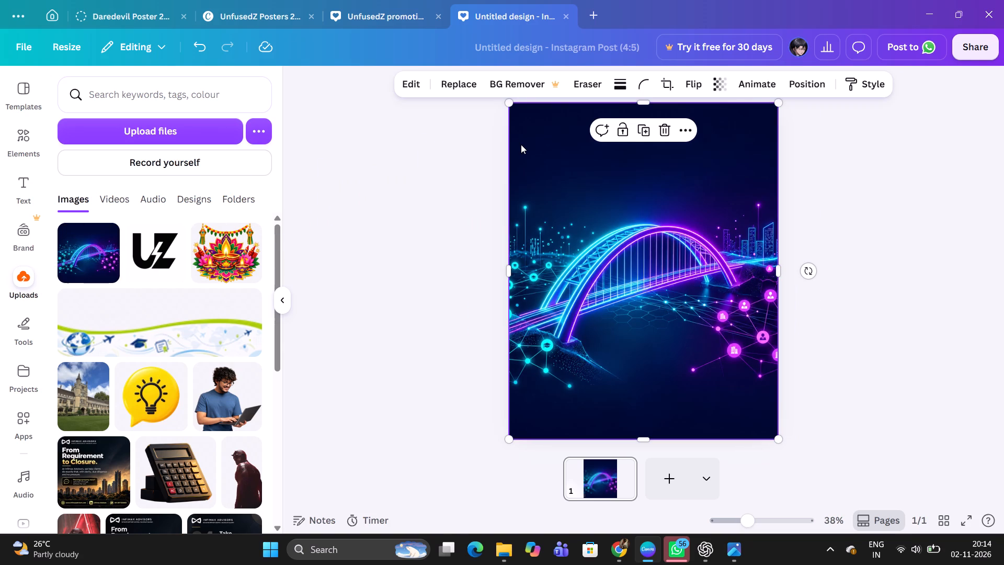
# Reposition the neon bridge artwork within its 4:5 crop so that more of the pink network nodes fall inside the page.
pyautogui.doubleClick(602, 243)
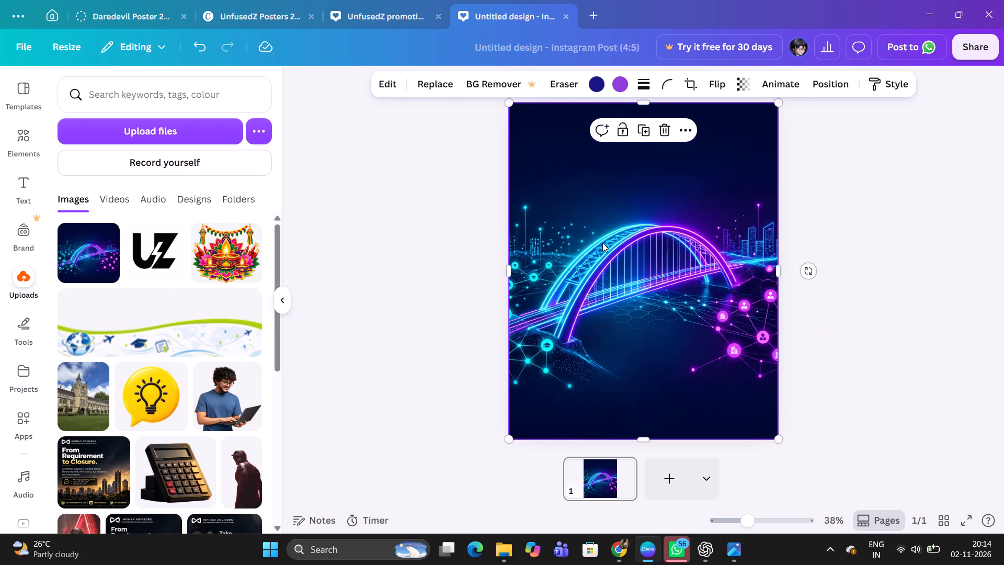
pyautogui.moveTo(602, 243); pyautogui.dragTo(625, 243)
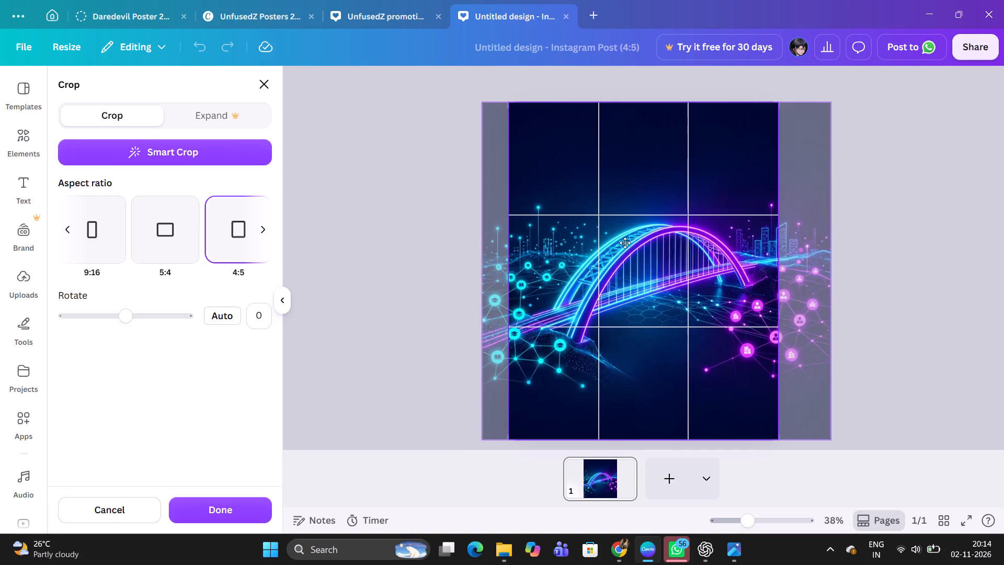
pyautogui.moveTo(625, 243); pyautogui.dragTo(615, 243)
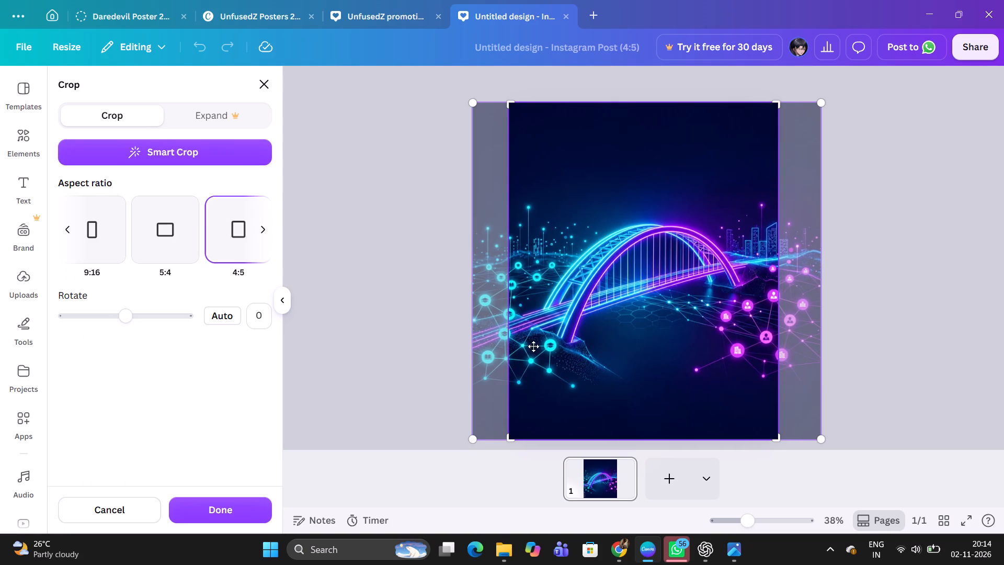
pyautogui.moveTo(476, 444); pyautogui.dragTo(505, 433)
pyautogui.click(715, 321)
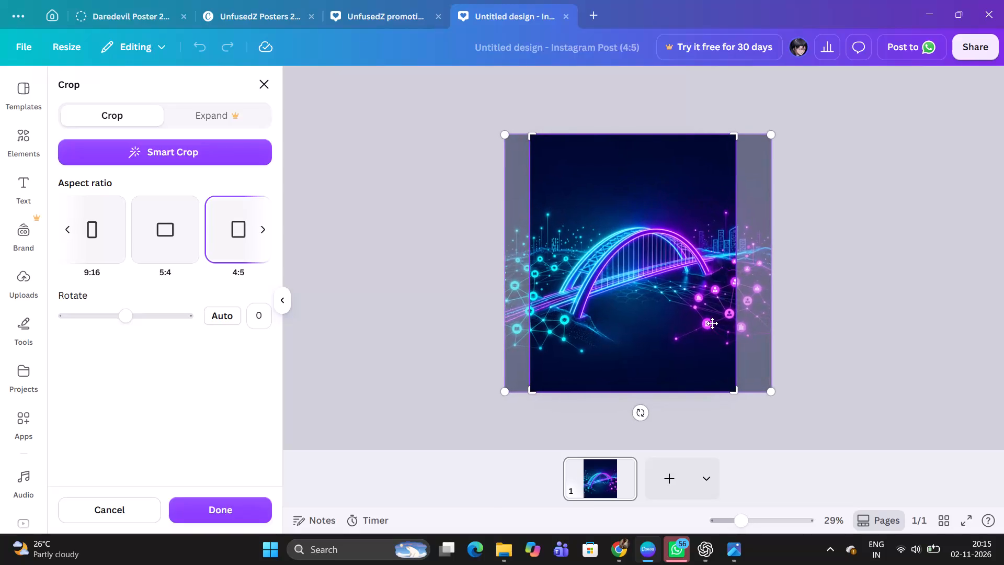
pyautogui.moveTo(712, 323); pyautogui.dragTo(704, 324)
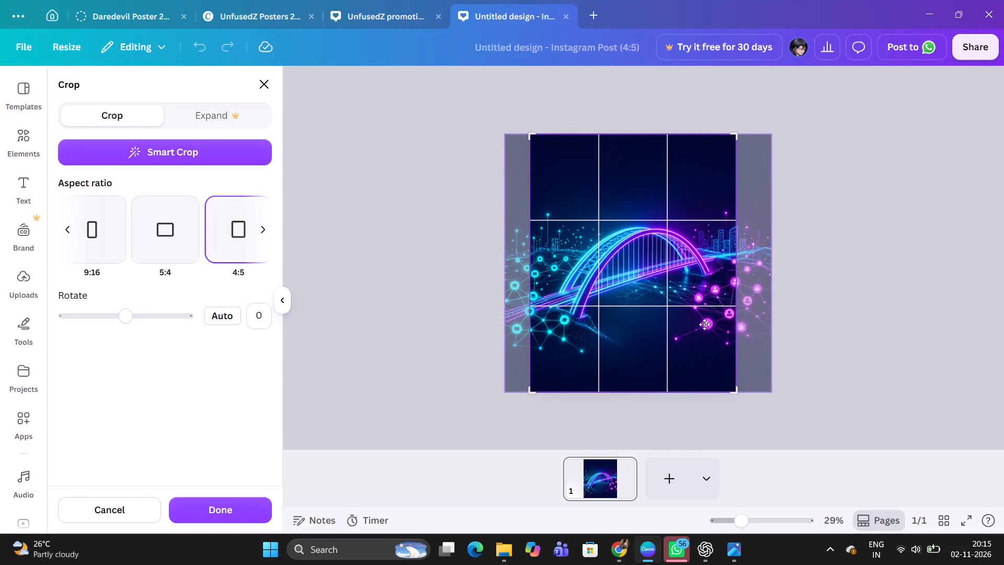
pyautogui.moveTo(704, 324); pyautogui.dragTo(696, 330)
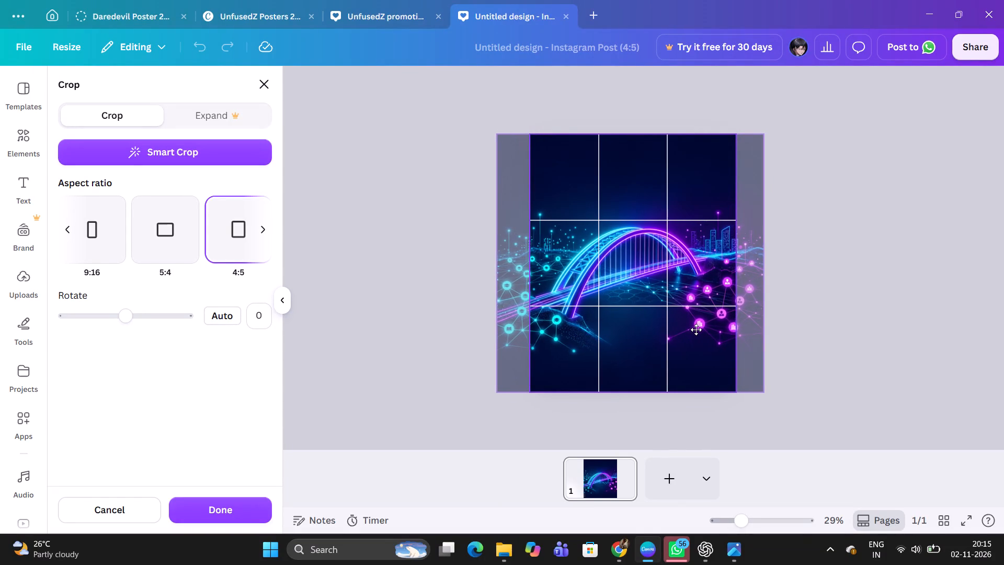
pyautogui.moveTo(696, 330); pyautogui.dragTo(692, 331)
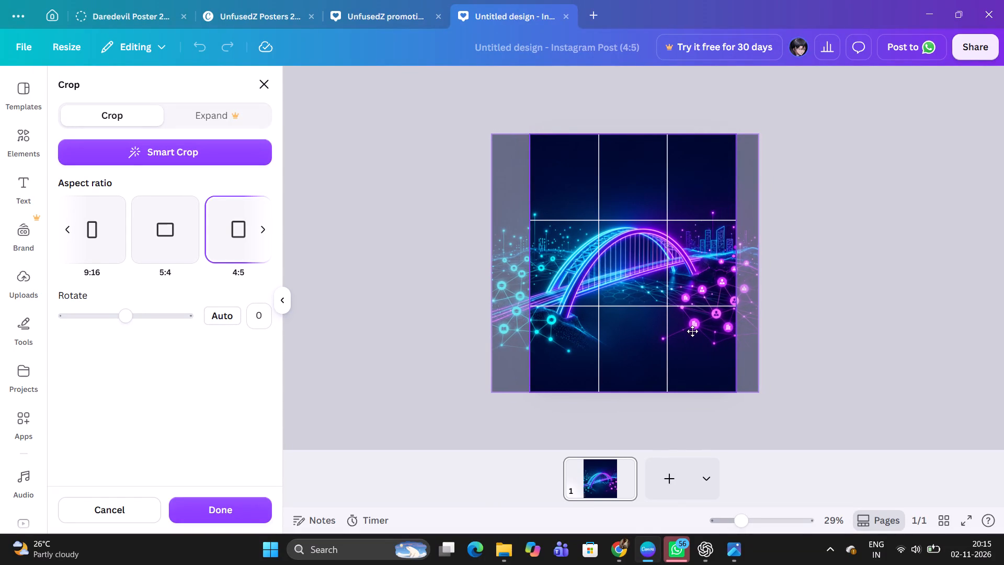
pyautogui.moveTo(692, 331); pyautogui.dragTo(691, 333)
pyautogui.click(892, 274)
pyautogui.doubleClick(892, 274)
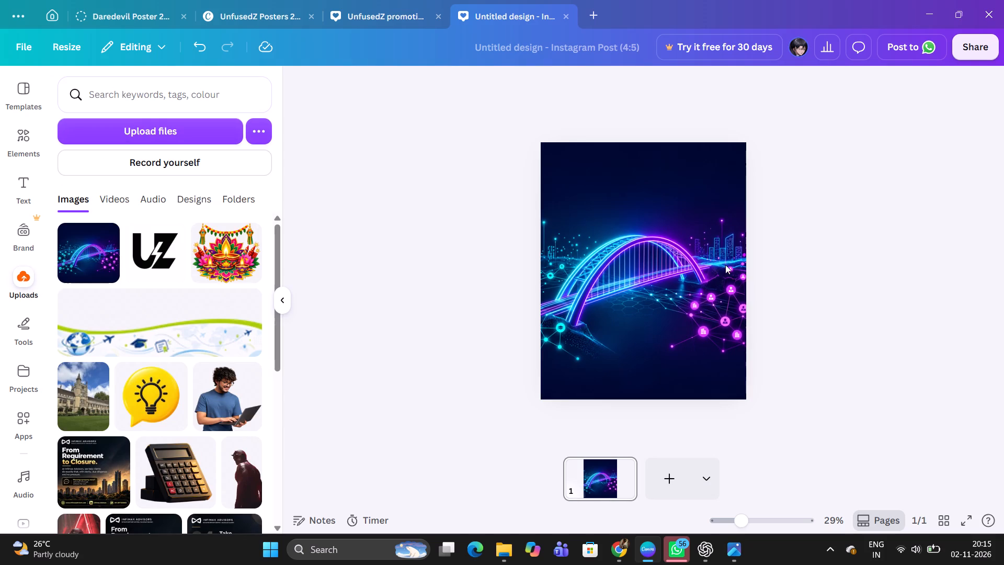
# Delete the neon bridge artwork from the untitled Instagram Post, keeping the UZ logo on the page.
pyautogui.click(721, 265)
pyautogui.click(680, 276)
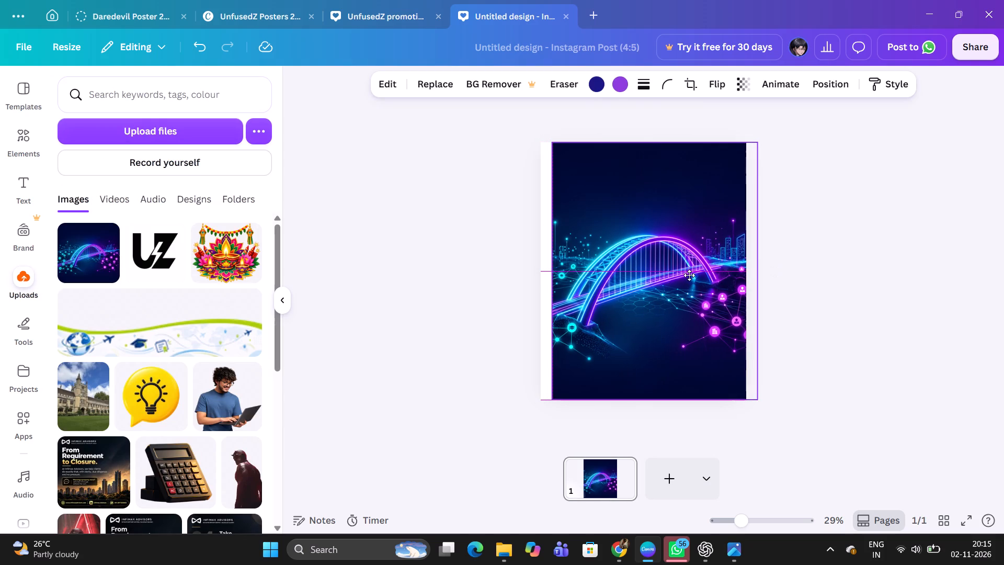
pyautogui.press('Delete')
pyautogui.press('Delete')
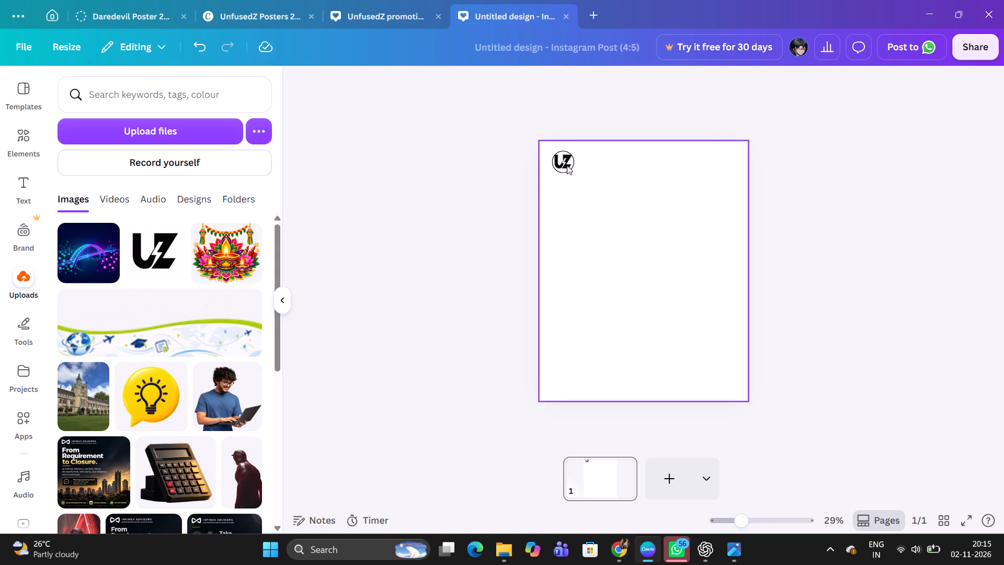
# Switch to the UnfusedZ promotional poster 2nd November design and examine its full layout, from the headline to the footer tagline.
pyautogui.click(396, 23)
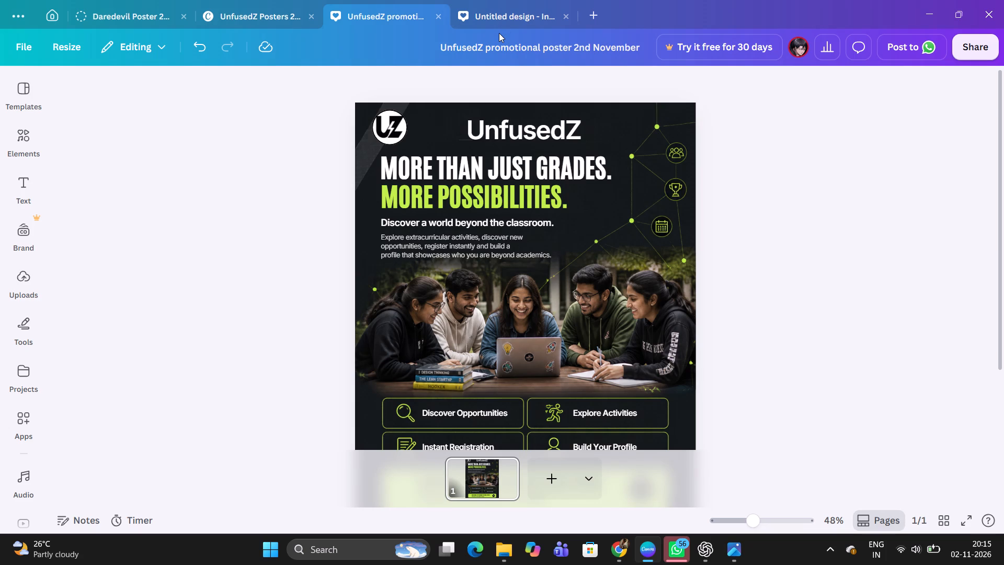
pyautogui.scroll(-1, 864, 175)
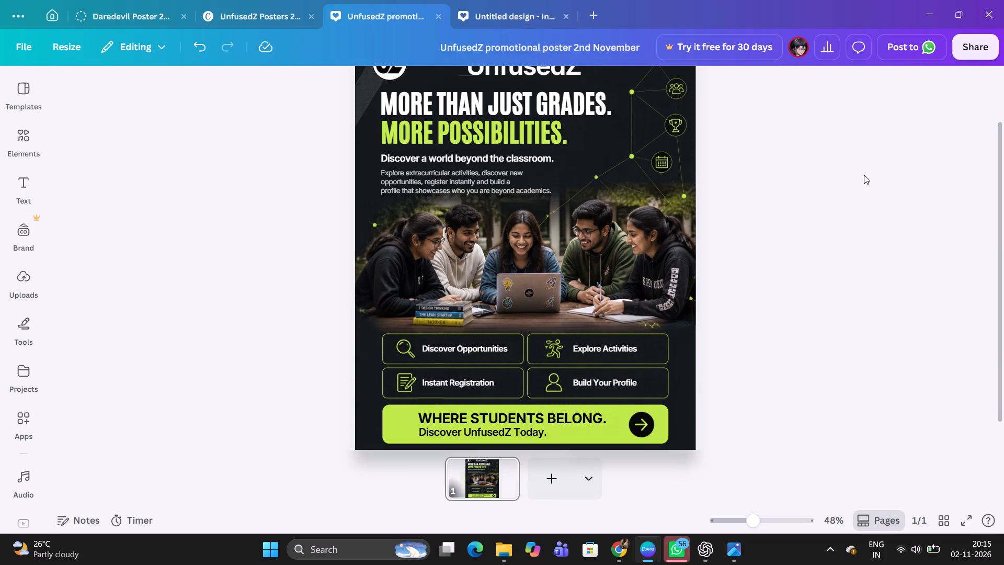
pyautogui.scroll(-1, 864, 175)
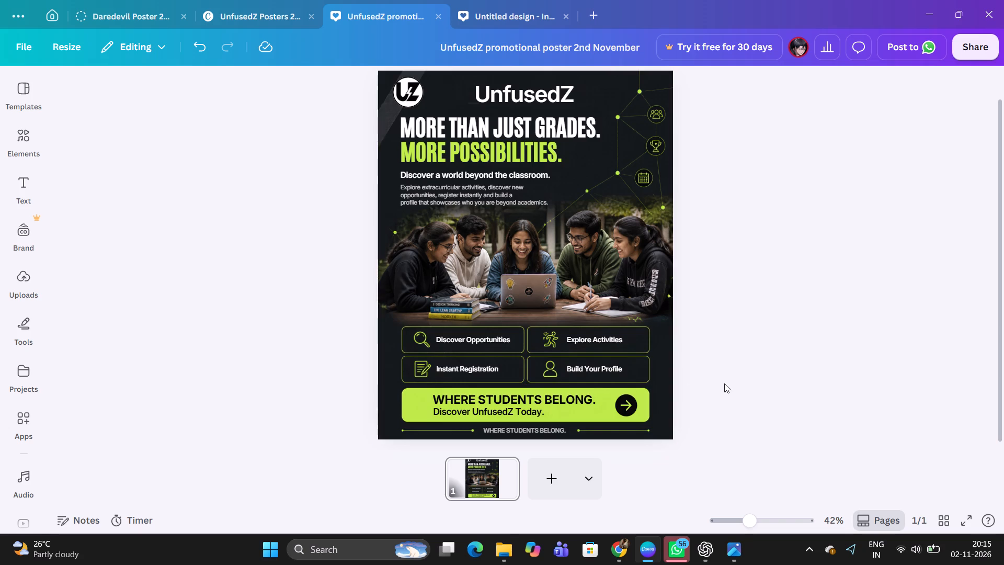
pyautogui.scroll(-1, 786, 380)
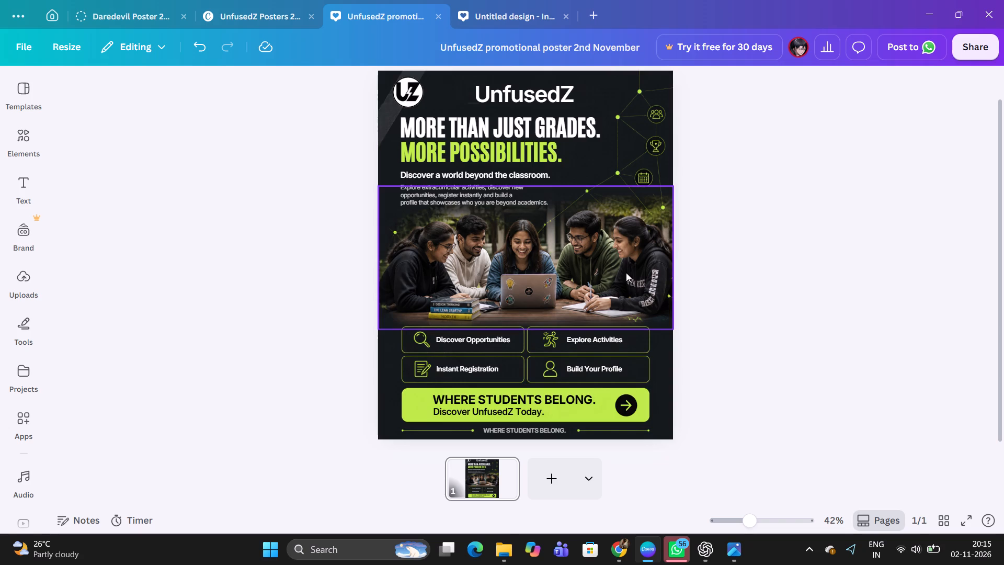
pyautogui.click(608, 265)
pyautogui.click(276, 308)
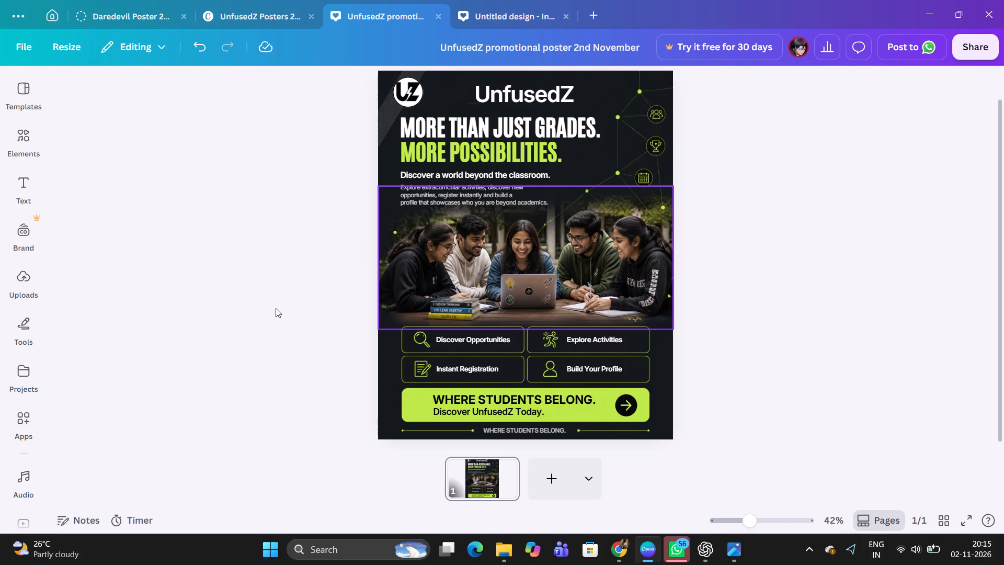
pyautogui.click(276, 308)
pyautogui.doubleClick(276, 308)
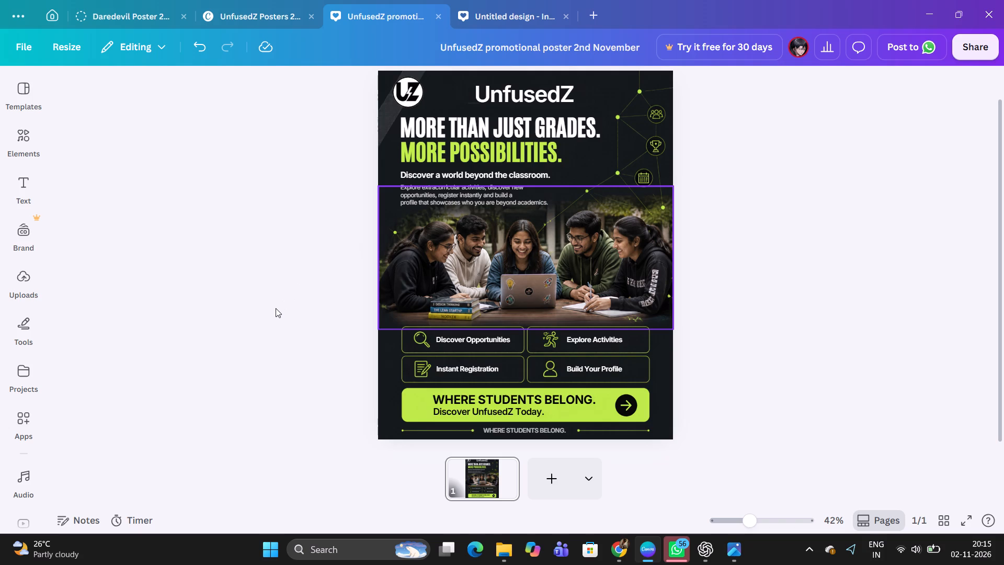
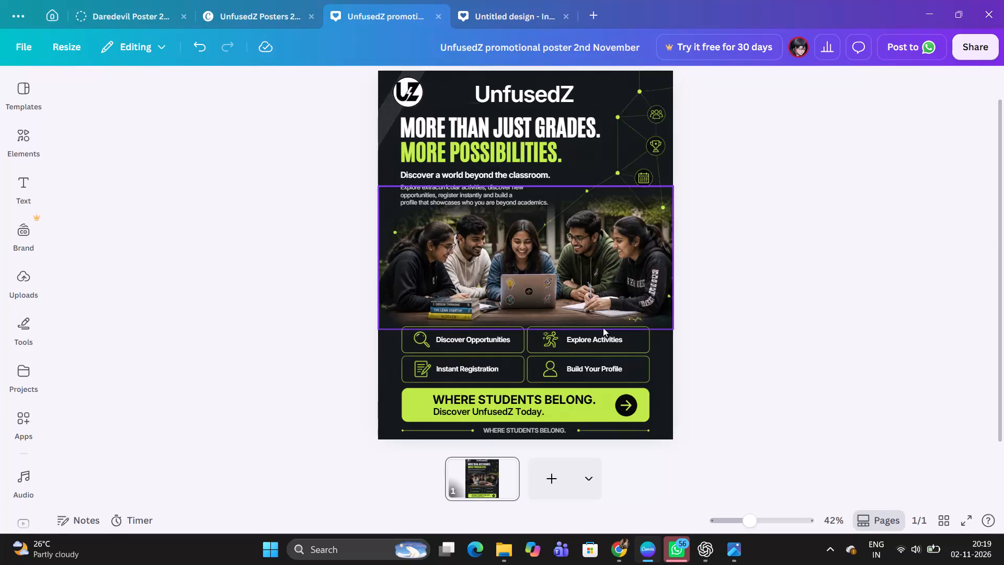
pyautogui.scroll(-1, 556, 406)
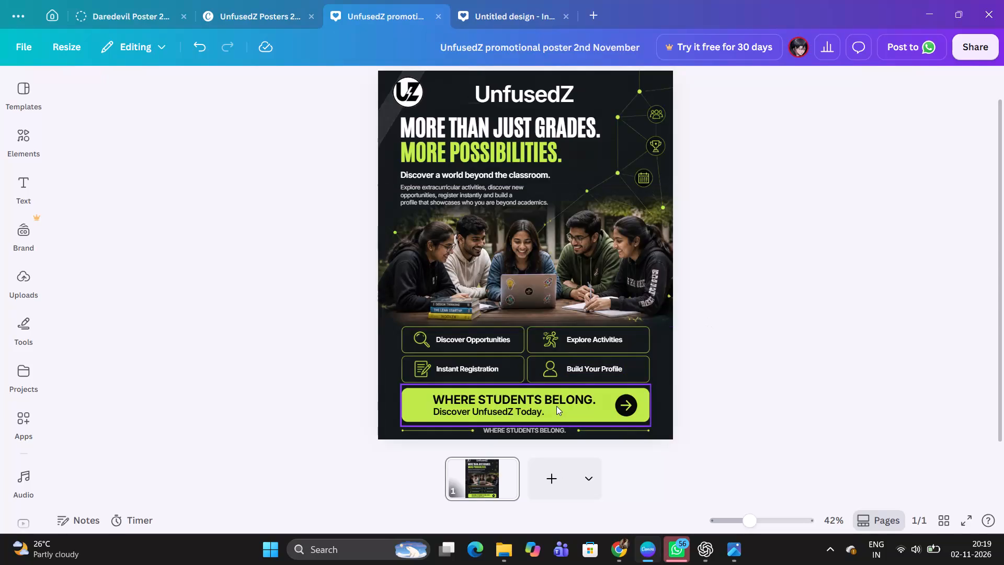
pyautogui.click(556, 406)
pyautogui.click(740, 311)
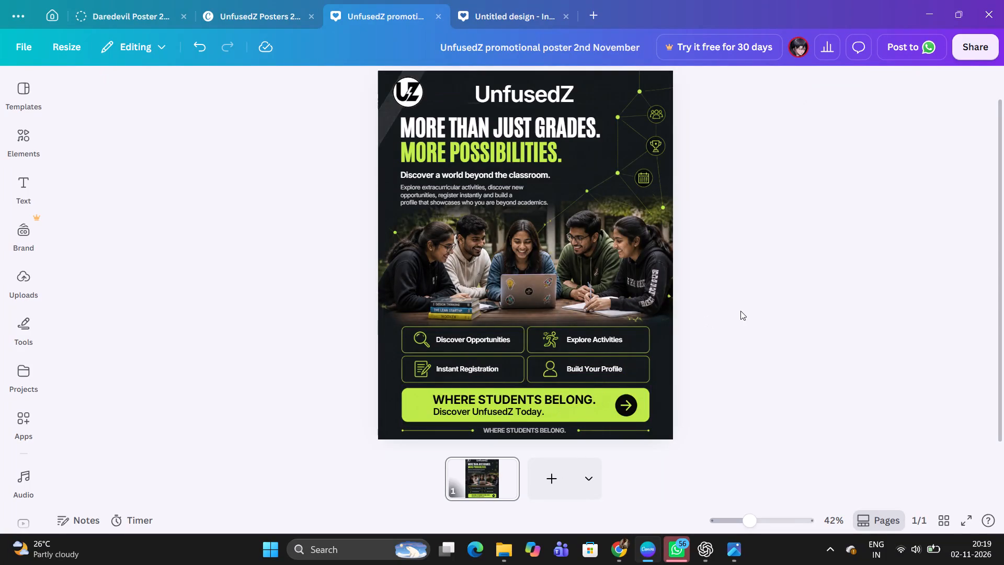
# Resize the photo of the students around the laptop by its lower edge to about 530 px high, keeping the full 1,080 px width.
pyautogui.click(601, 278)
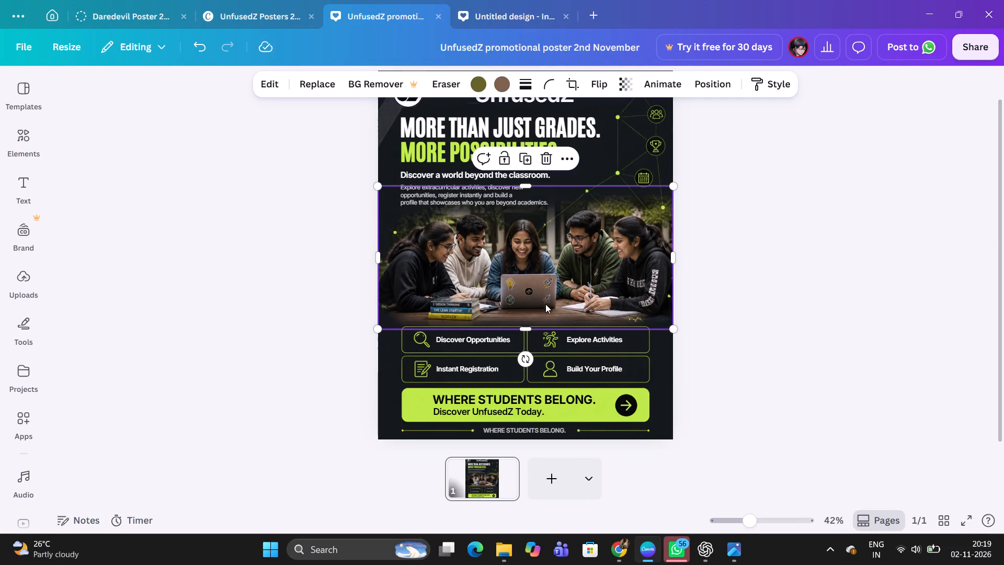
pyautogui.moveTo(522, 329); pyautogui.dragTo(533, 300)
pyautogui.moveTo(533, 300); pyautogui.dragTo(534, 321)
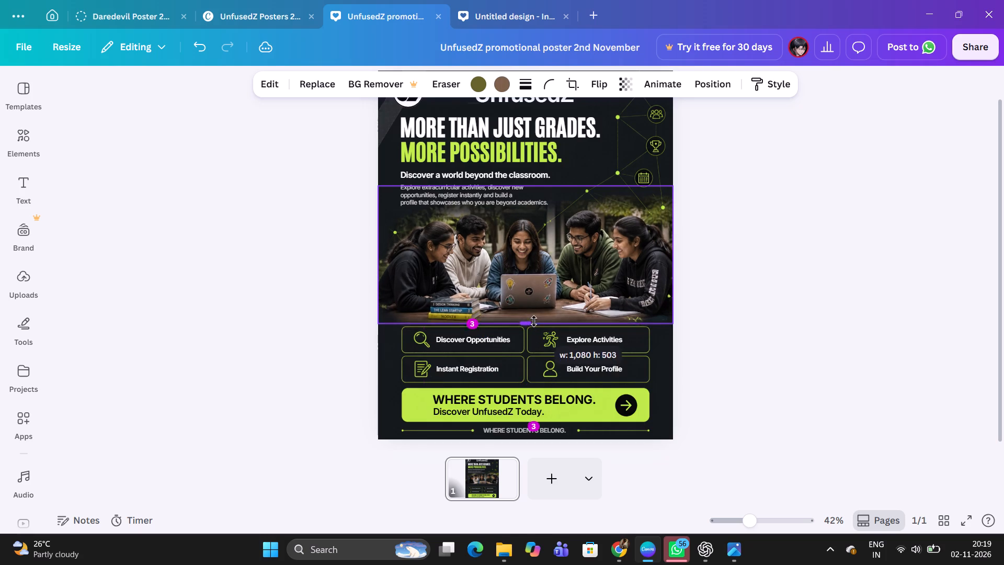
pyautogui.moveTo(534, 321); pyautogui.dragTo(534, 325)
pyautogui.click(572, 268)
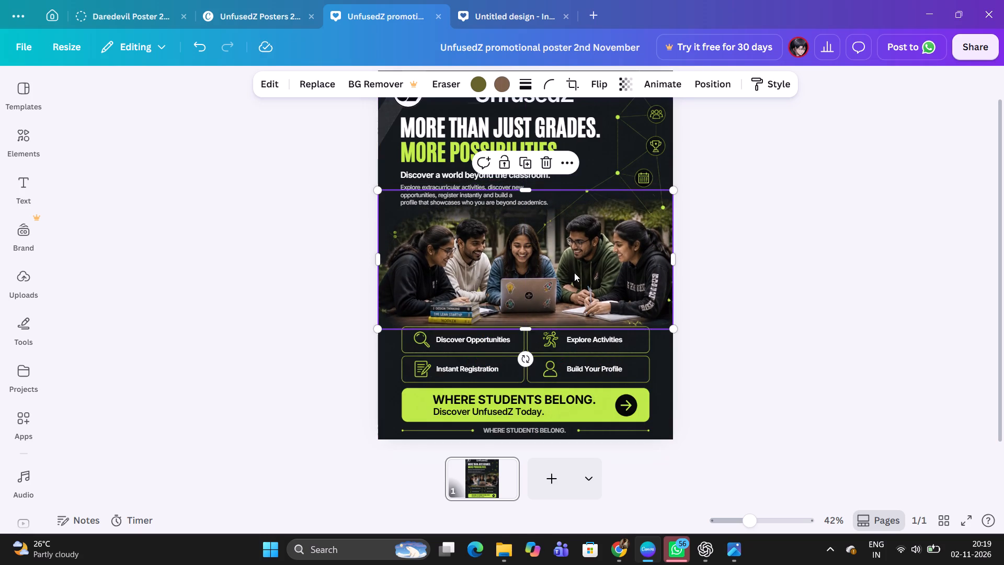
pyautogui.moveTo(528, 325); pyautogui.dragTo(528, 333)
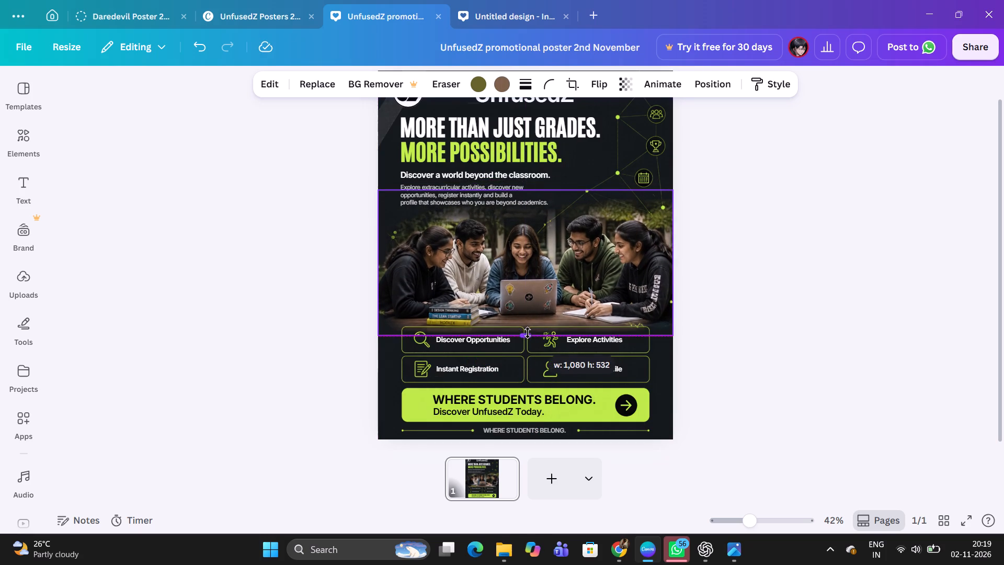
pyautogui.moveTo(528, 333); pyautogui.dragTo(528, 331)
# Nudge the students photo up slightly so its lower edge sits closer to the top of the feature boxes, and deselect it.
pyautogui.press('Up')
pyautogui.press('Up')
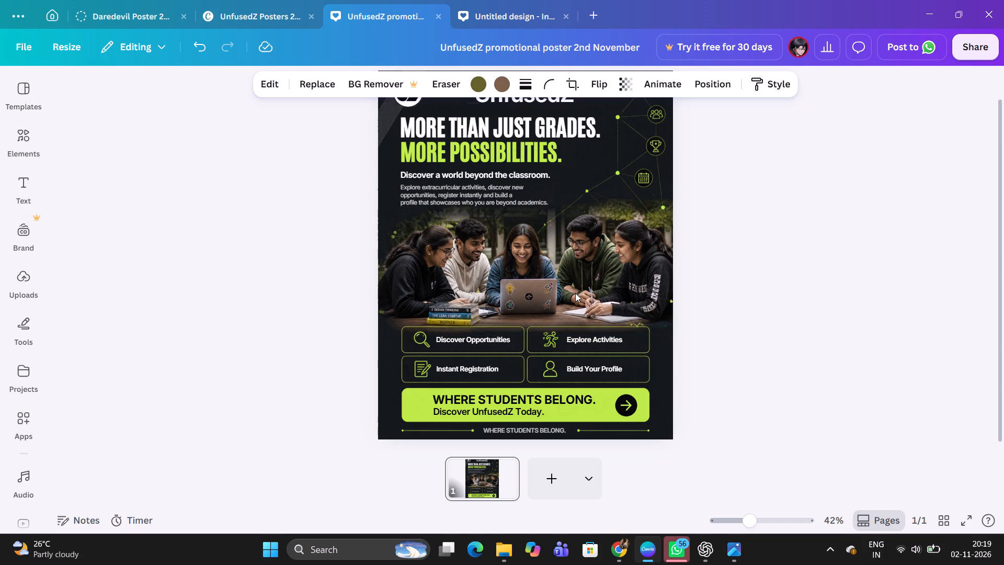
pyautogui.press('Up')
pyautogui.press('Up')
pyautogui.press('Up')
pyautogui.press('Up')
pyautogui.press('Up')
pyautogui.press('Up')
pyautogui.press('Up')
pyautogui.press('Up')
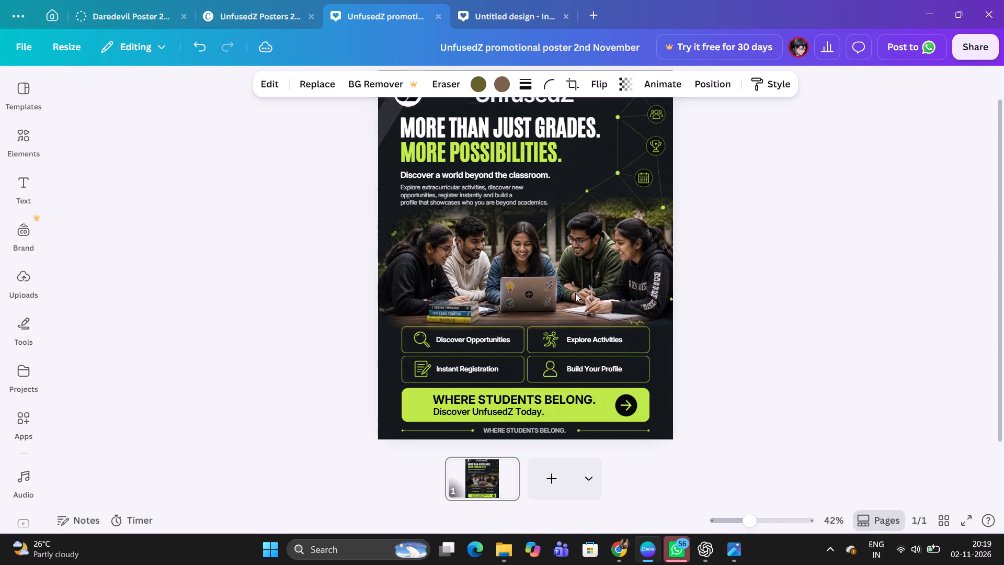
pyautogui.press('Up')
pyautogui.press('Down')
pyautogui.click(756, 342)
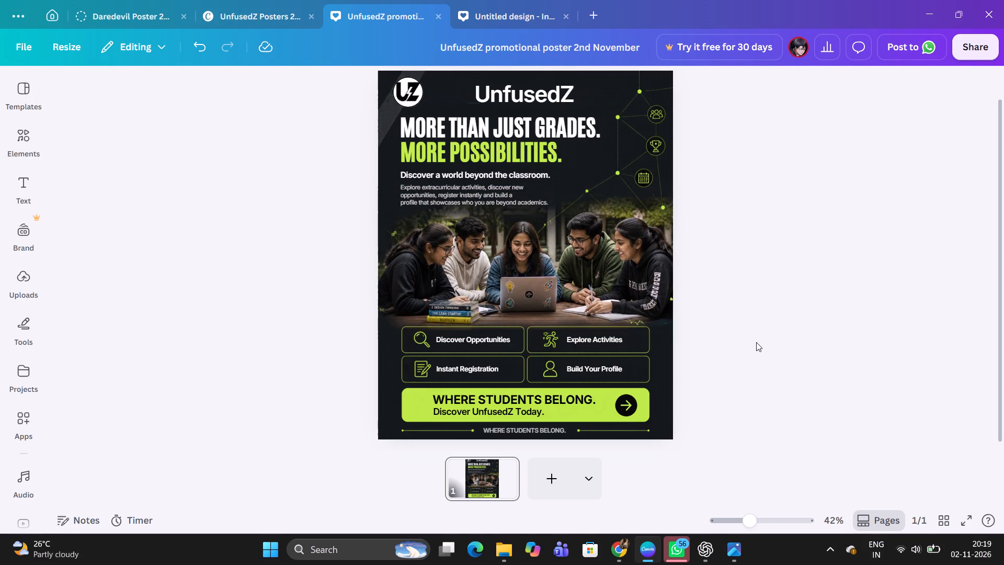
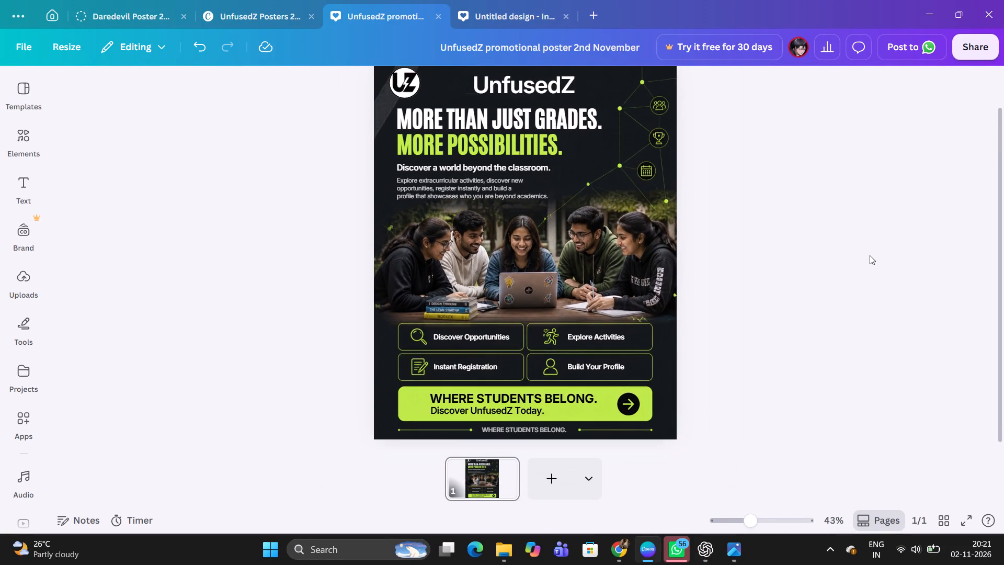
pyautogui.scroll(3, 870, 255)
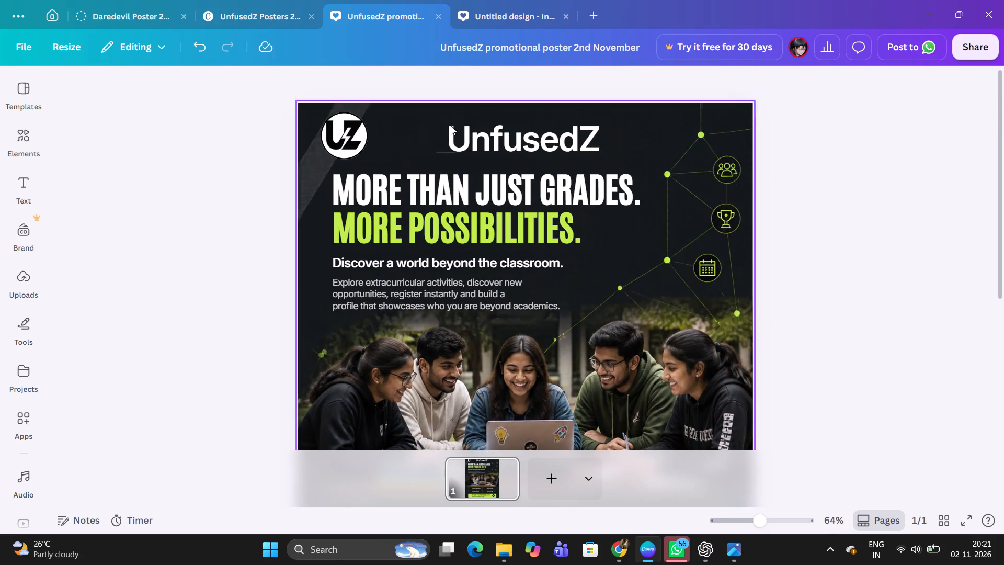
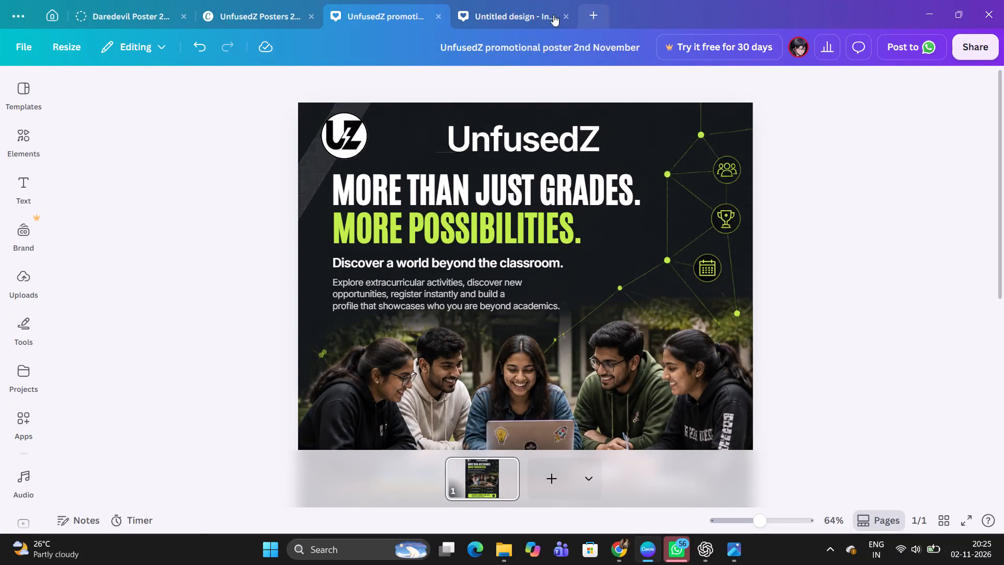
# Add the uploaded neon bridge artwork to the untitled Instagram Post and set it as the full-page background behind the UZ logo.
pyautogui.click(529, 21)
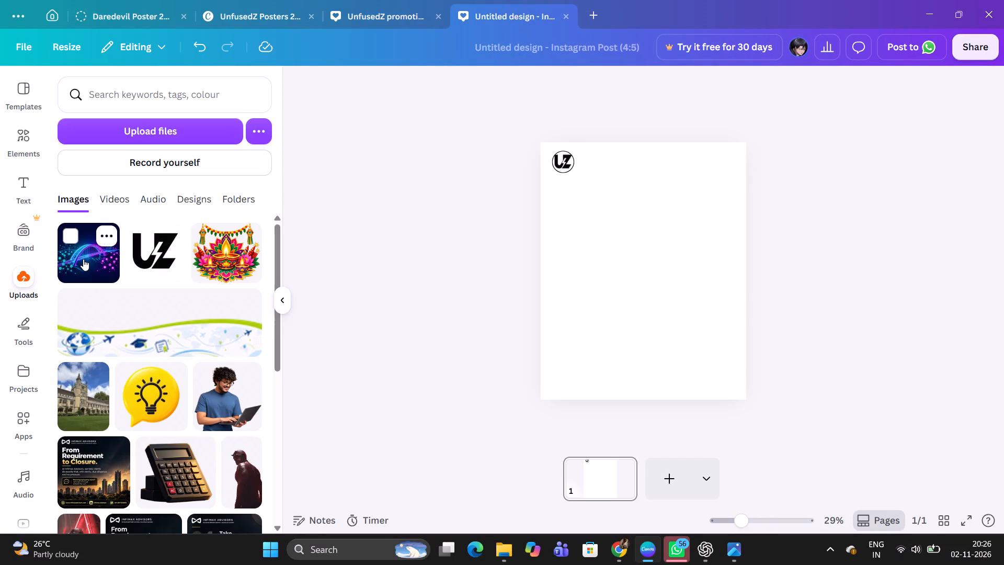
pyautogui.click(83, 259)
pyautogui.rightClick(667, 307)
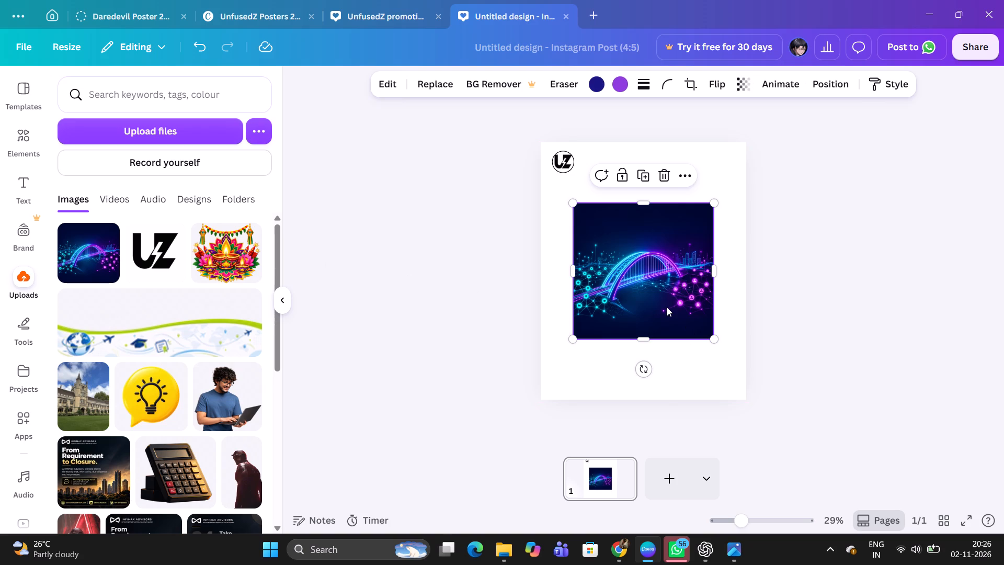
pyautogui.click(743, 403)
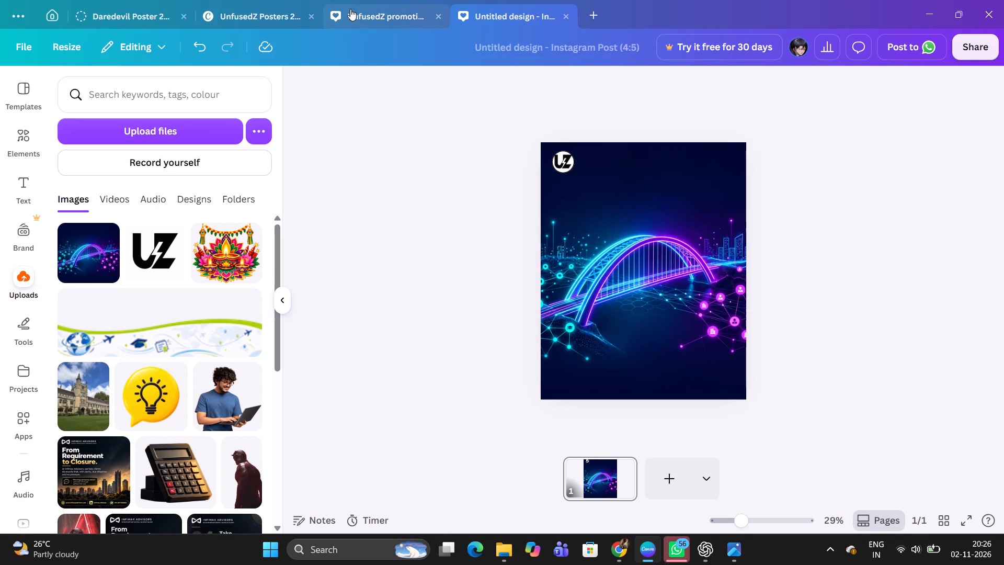
# Compare the UnfusedZ promotional poster 2nd November design with the untitled Instagram Post, ending on the promotional poster.
pyautogui.click(387, 2)
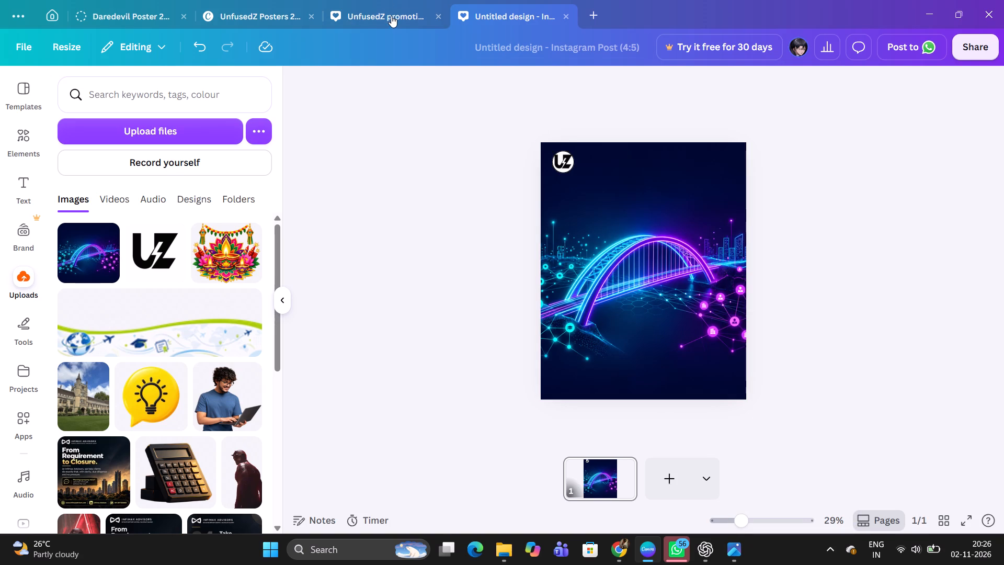
pyautogui.click(392, 20)
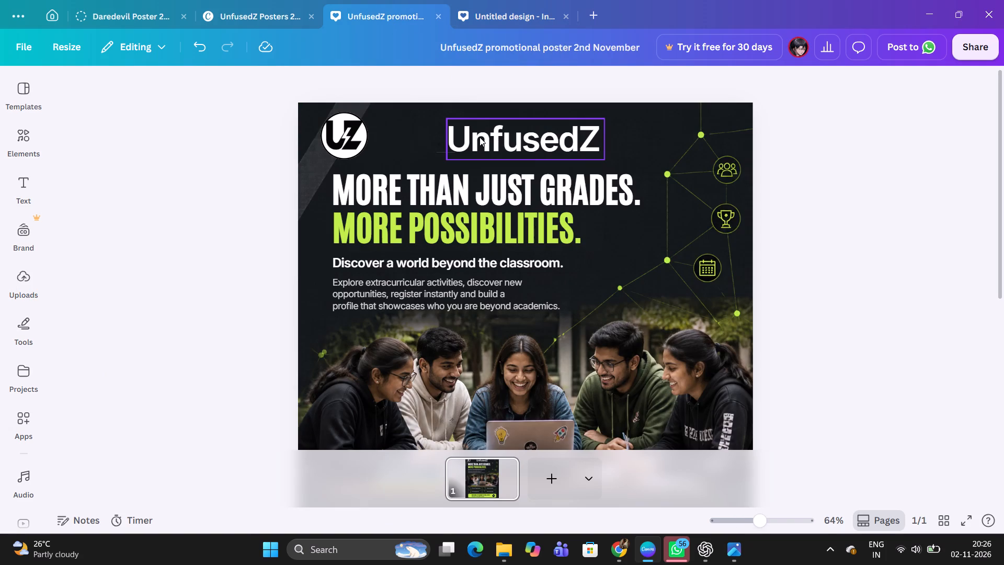
pyautogui.click(509, 19)
pyautogui.click(405, 14)
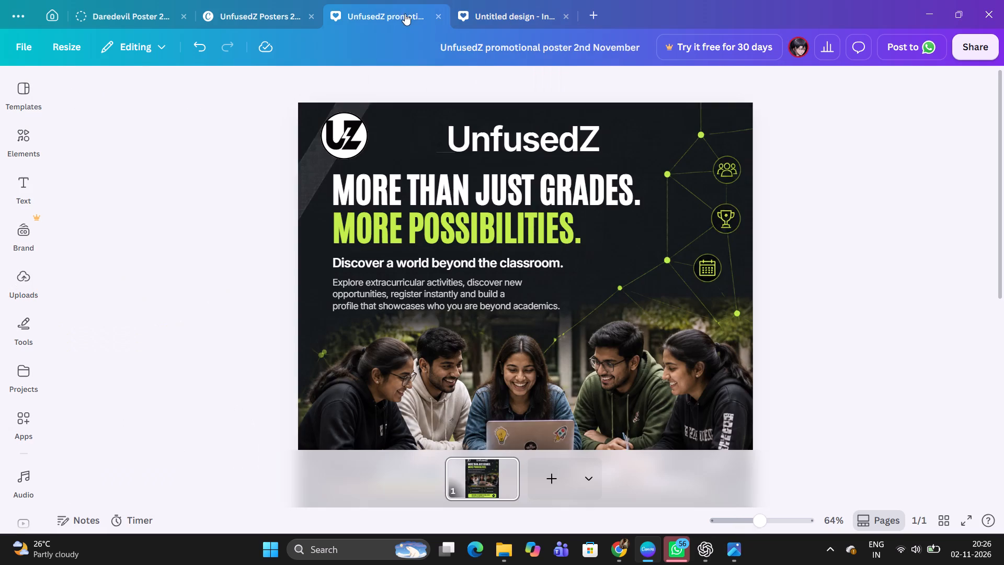
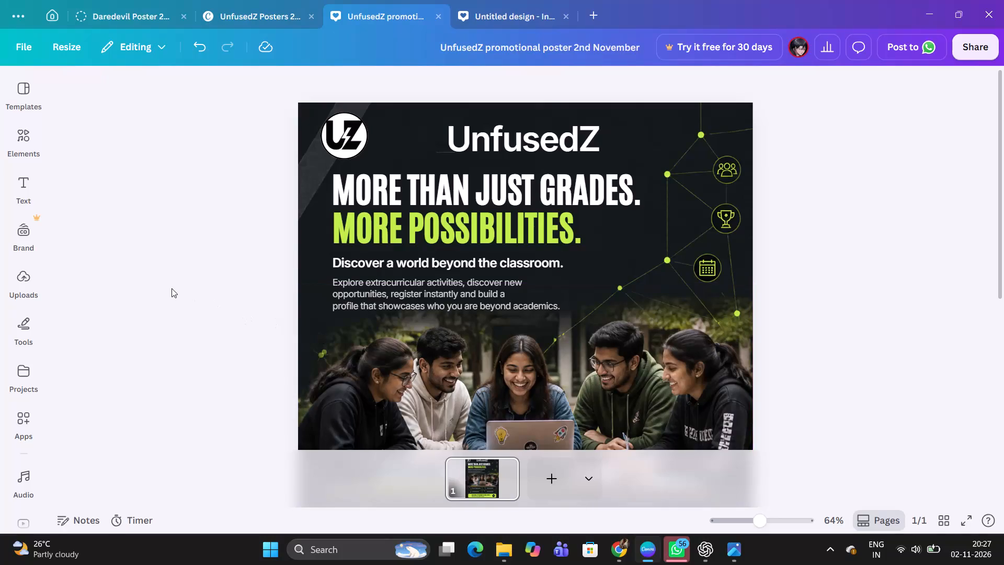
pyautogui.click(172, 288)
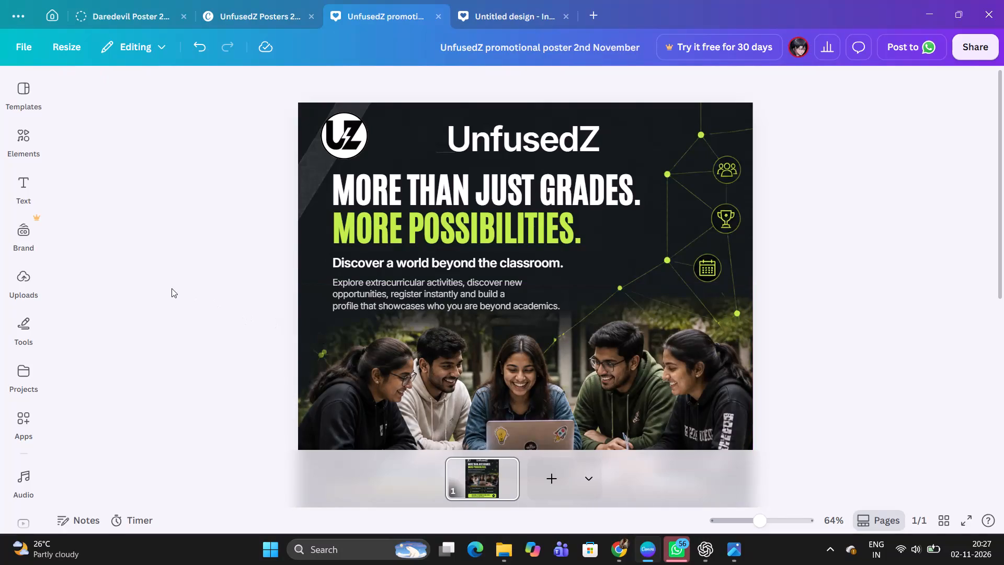
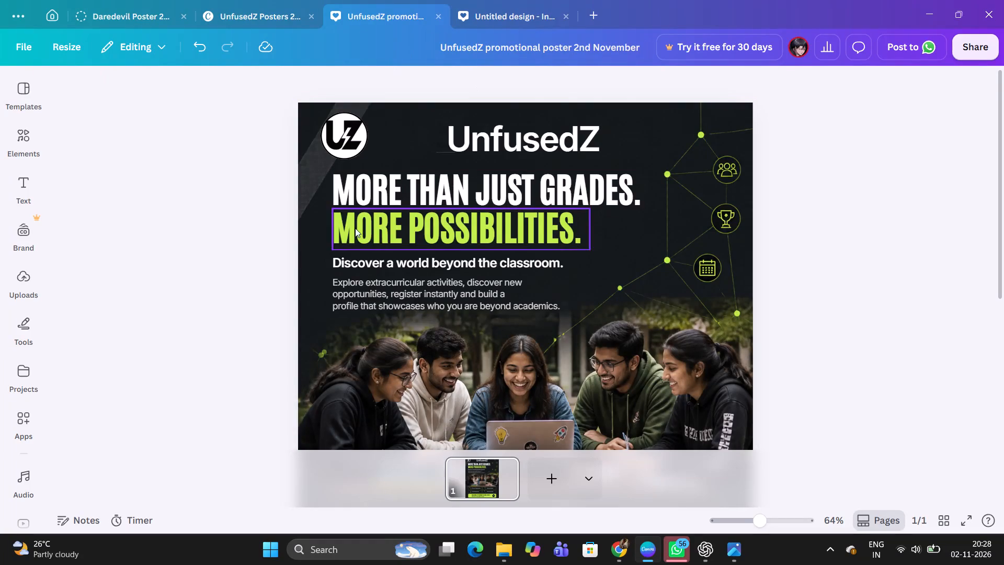
# Review the full UnfusedZ poster, from the logo and headline down to the call-to-action banner and footer tagline.
pyautogui.scroll(-4, 574, 200)
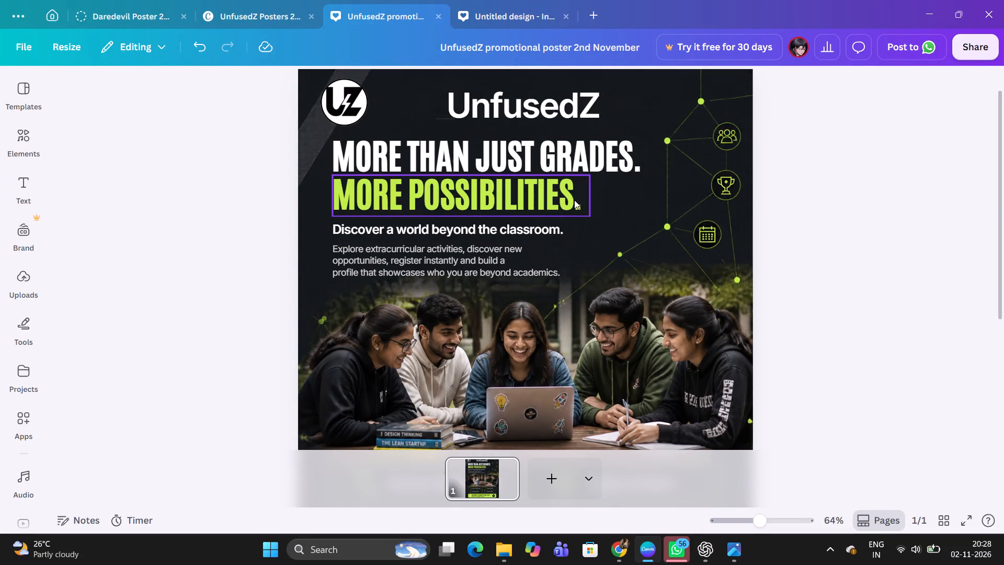
pyautogui.scroll(-1, 574, 200)
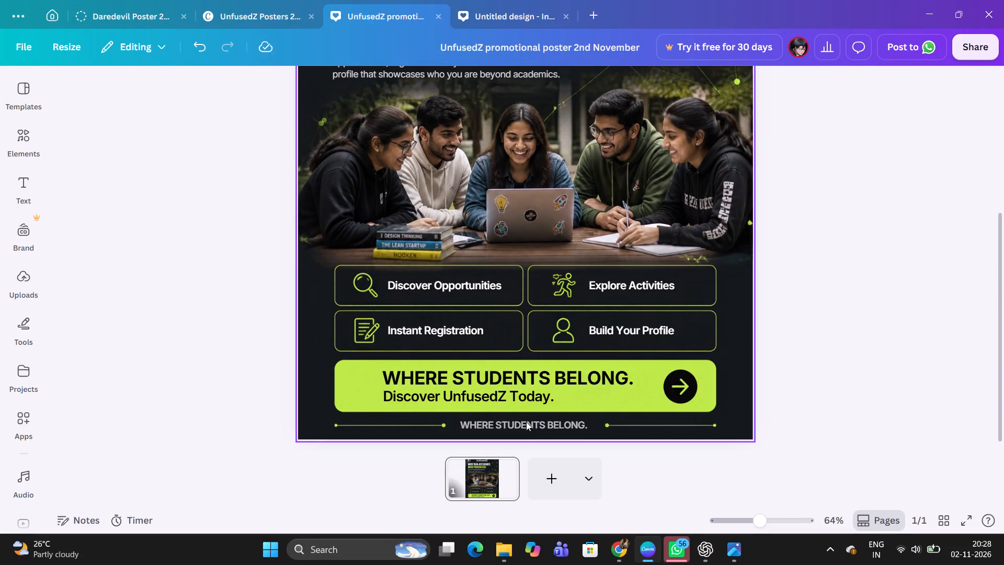
pyautogui.scroll(3, 711, 277)
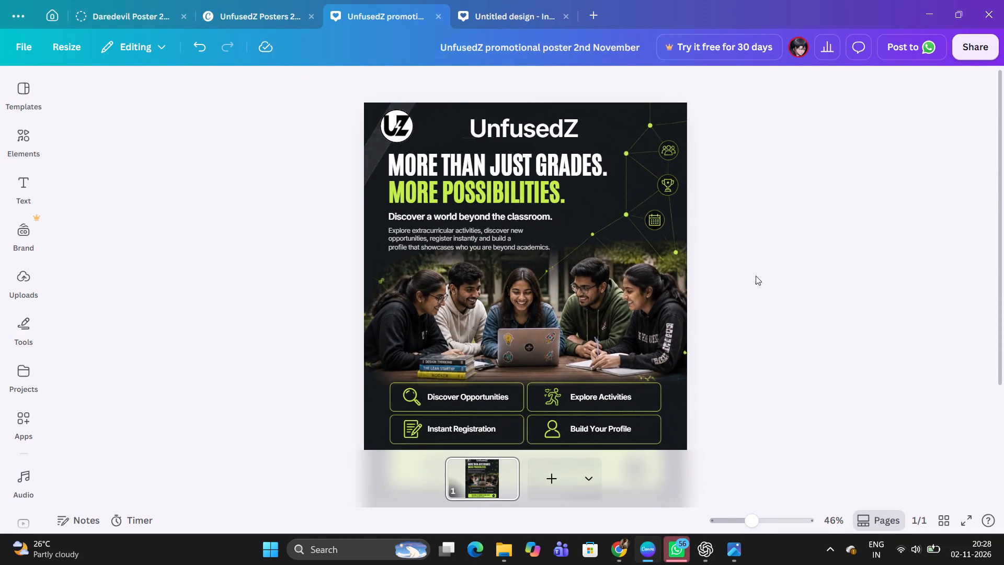
pyautogui.scroll(-2, 815, 282)
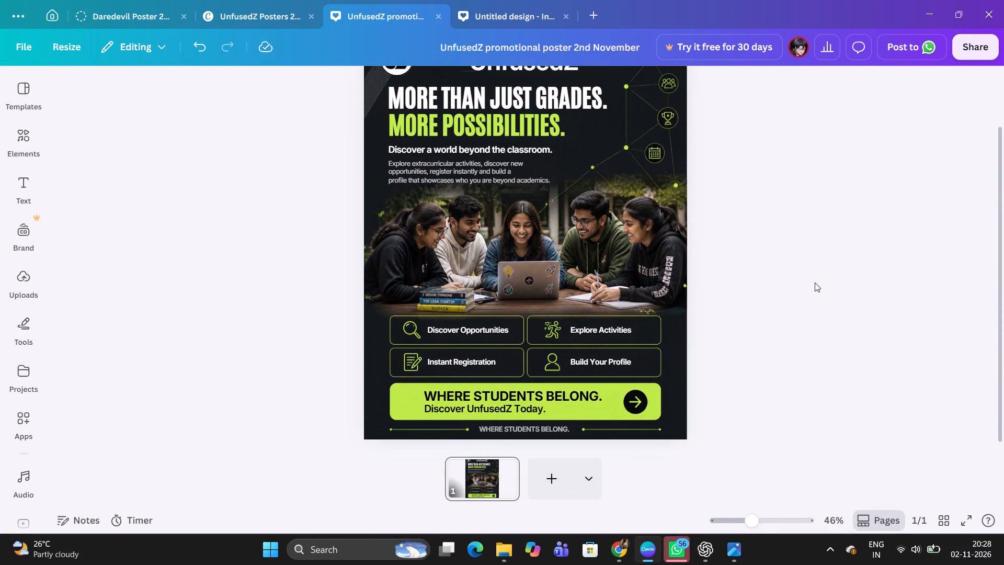
pyautogui.scroll(2, 815, 282)
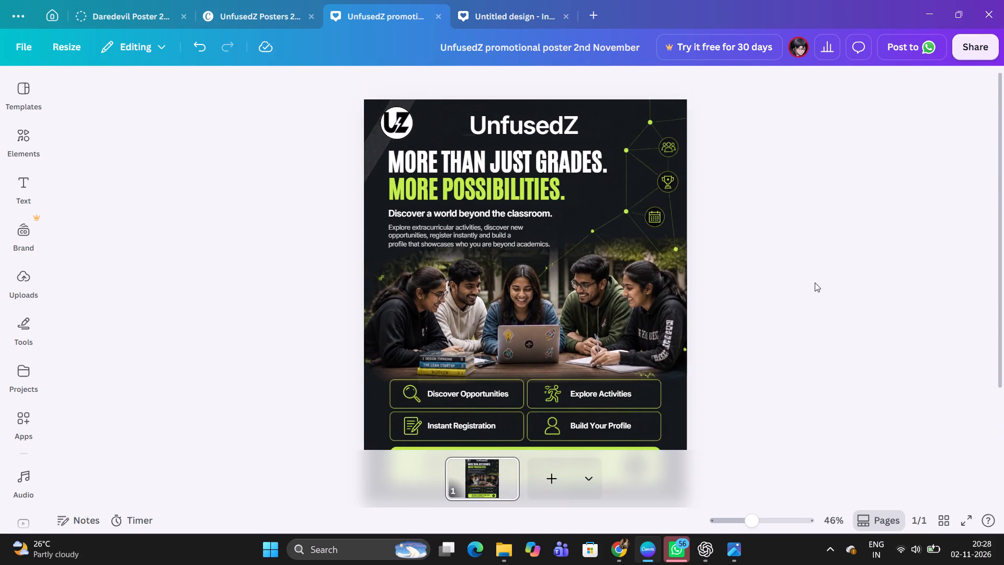
pyautogui.scroll(-1, 815, 282)
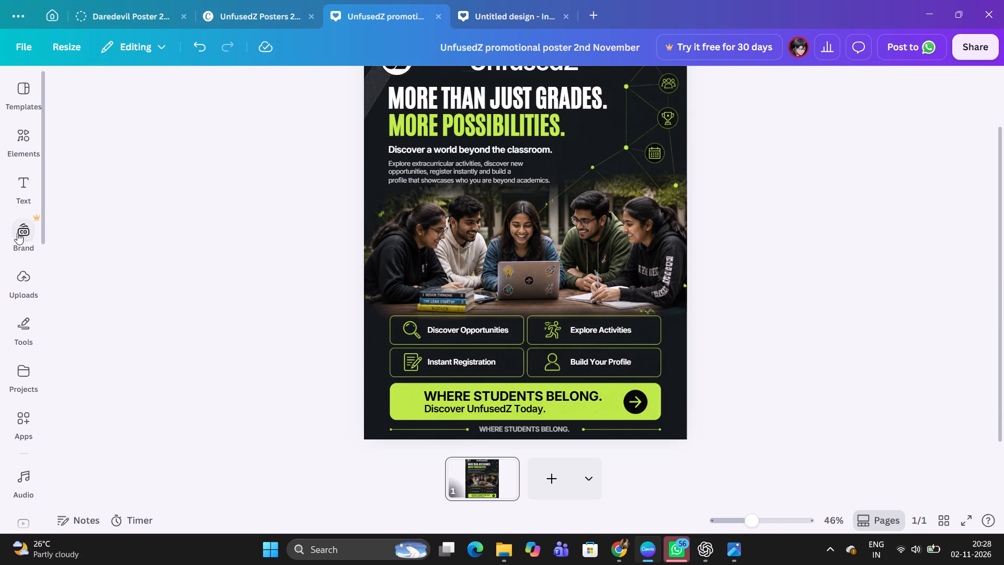
# Search the elements library for "link in bio" and show all matching graphics.
pyautogui.click(24, 127)
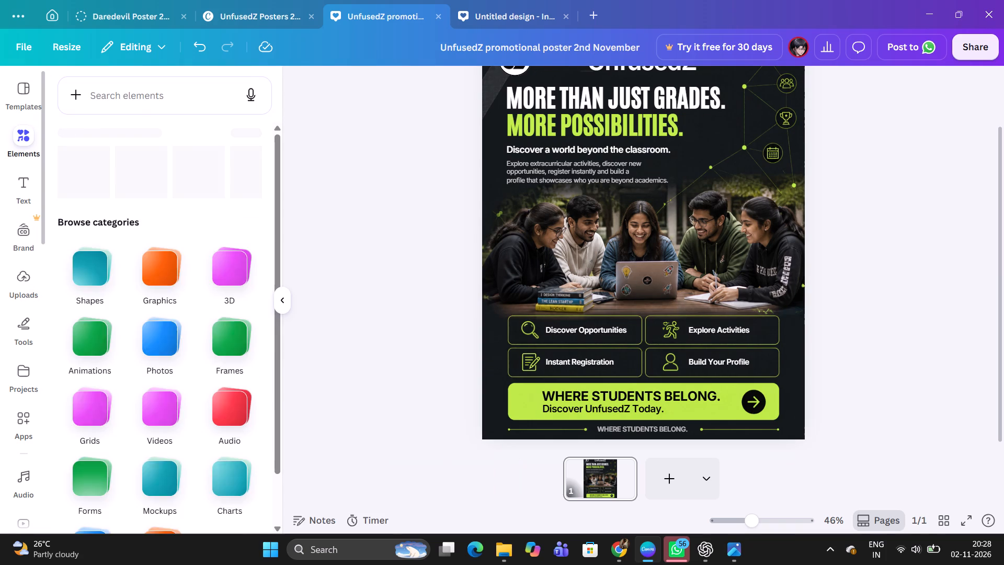
pyautogui.click(194, 97)
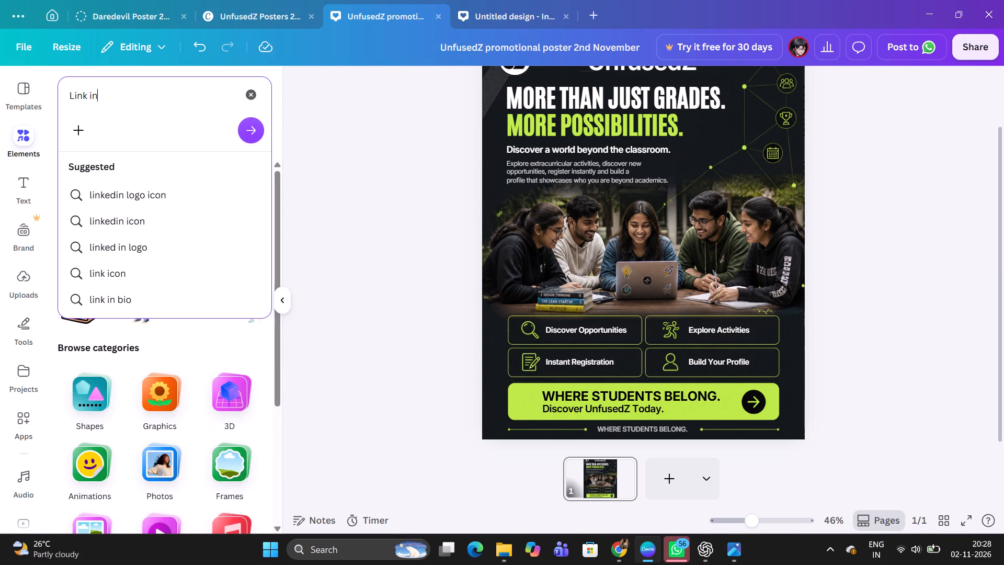
pyautogui.click(173, 226)
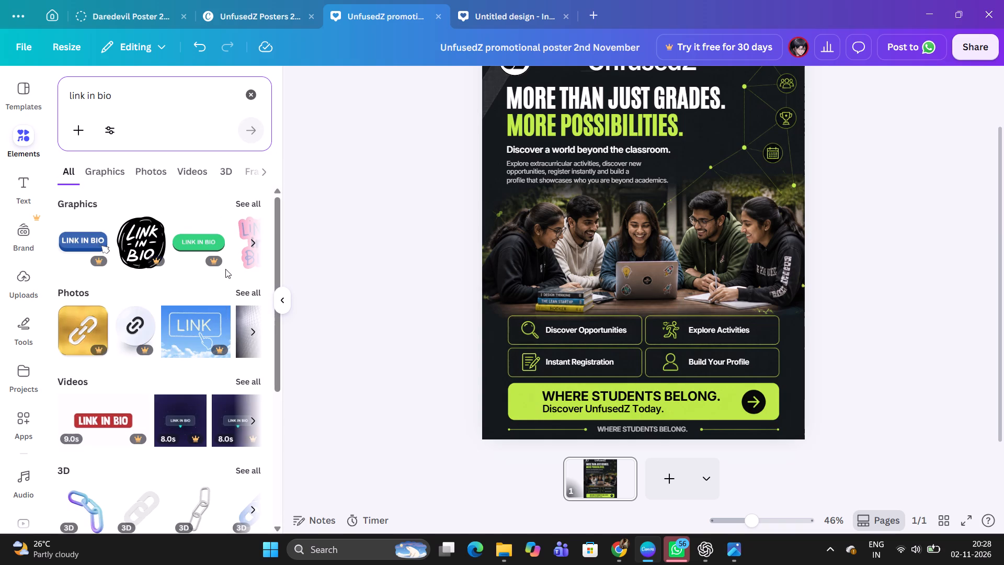
pyautogui.click(256, 200)
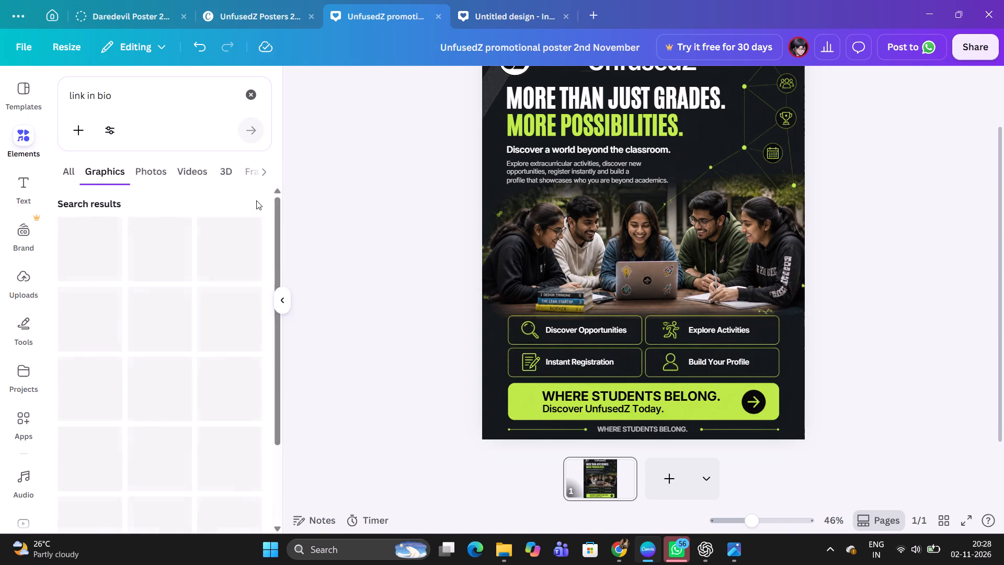
# Examine the "link in bio" graphics for a badge or link icon that suits the poster.
pyautogui.scroll(-2, 201, 291)
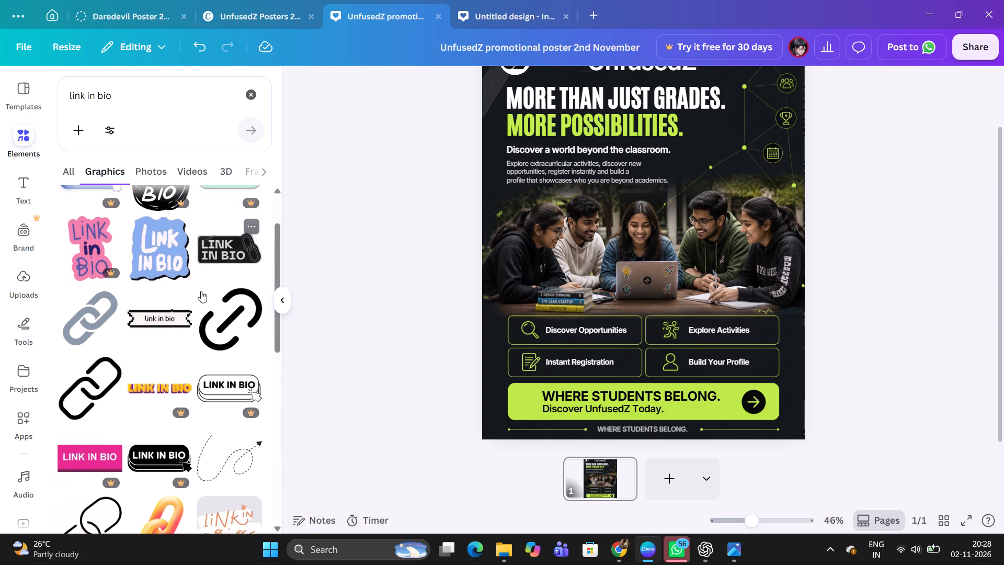
pyautogui.scroll(-3, 201, 291)
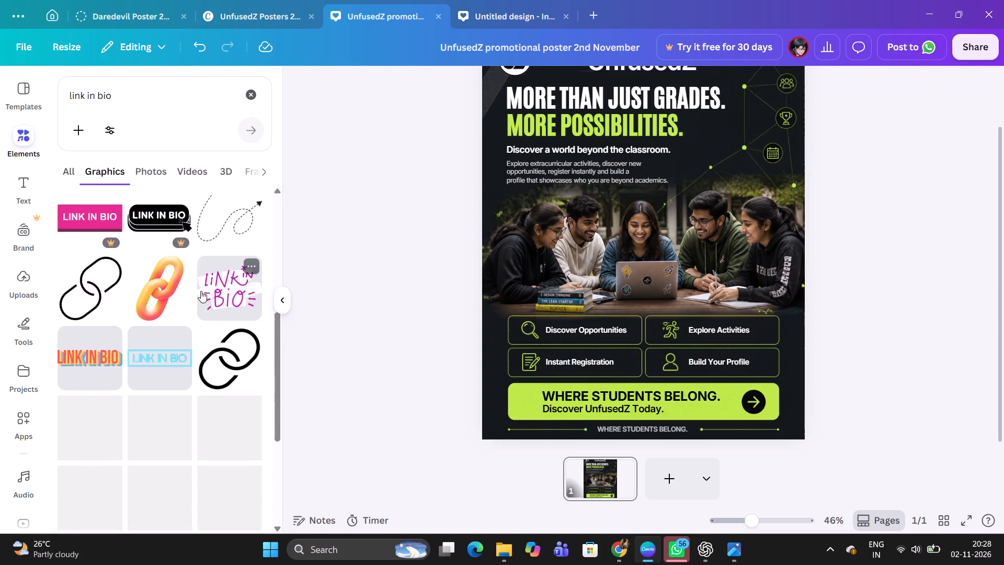
pyautogui.scroll(-2, 201, 291)
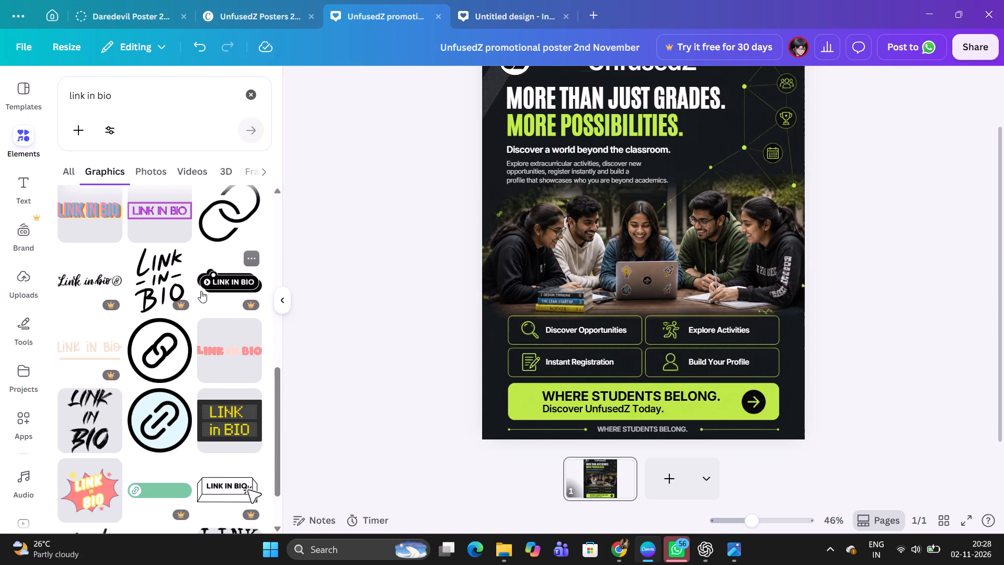
pyautogui.scroll(-6, 238, 410)
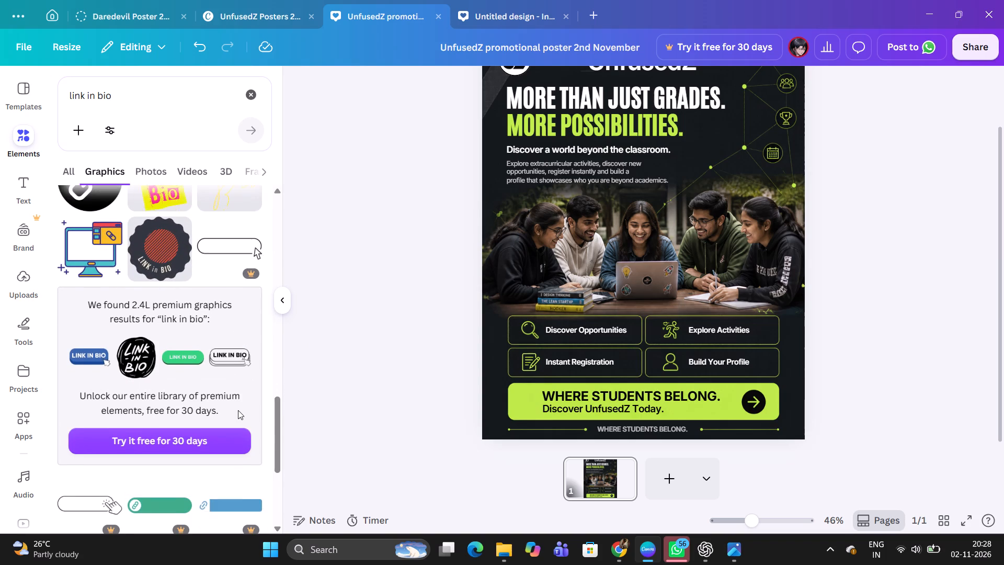
pyautogui.scroll(-1, 238, 410)
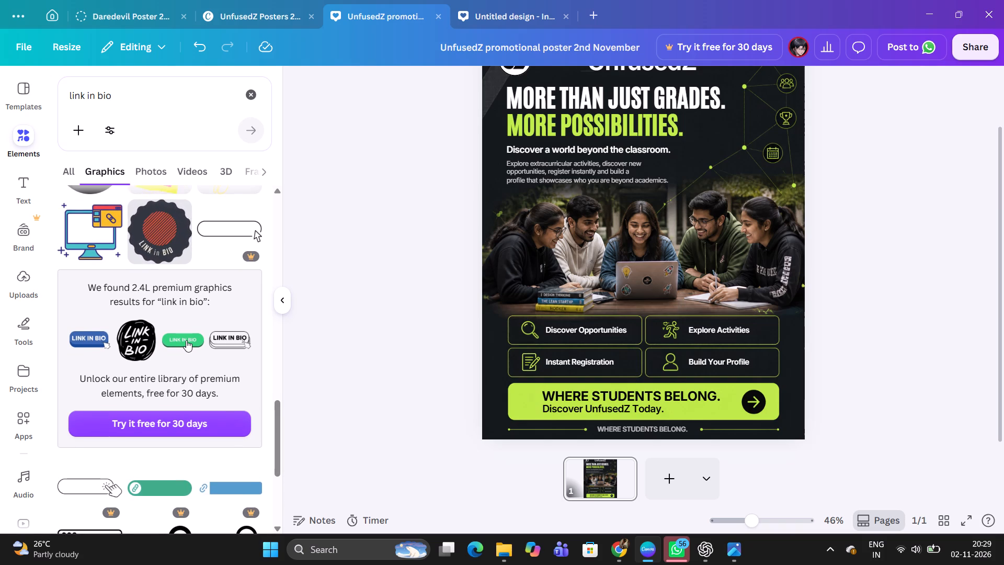
pyautogui.scroll(2, 186, 340)
pyautogui.scroll(-1, 484, 311)
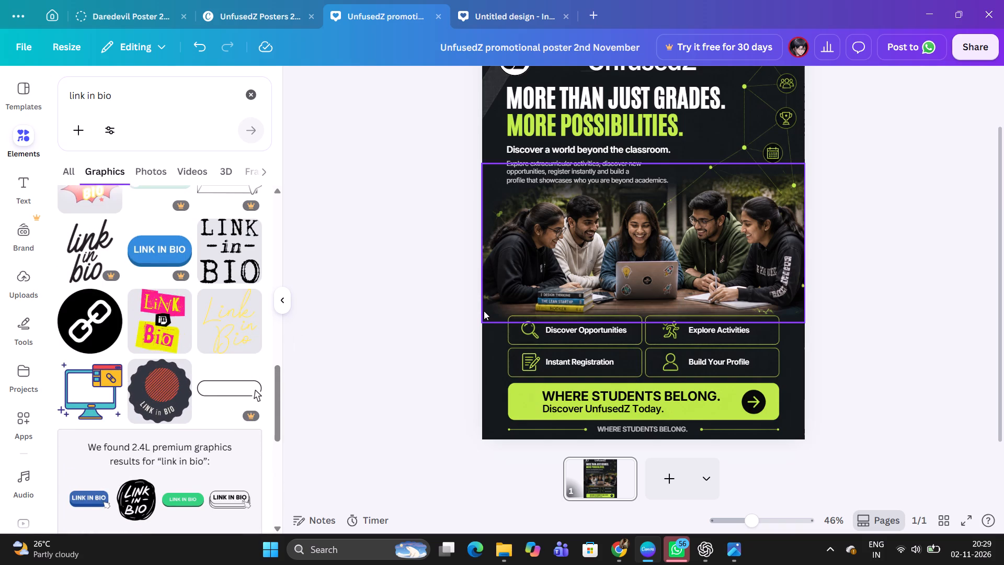
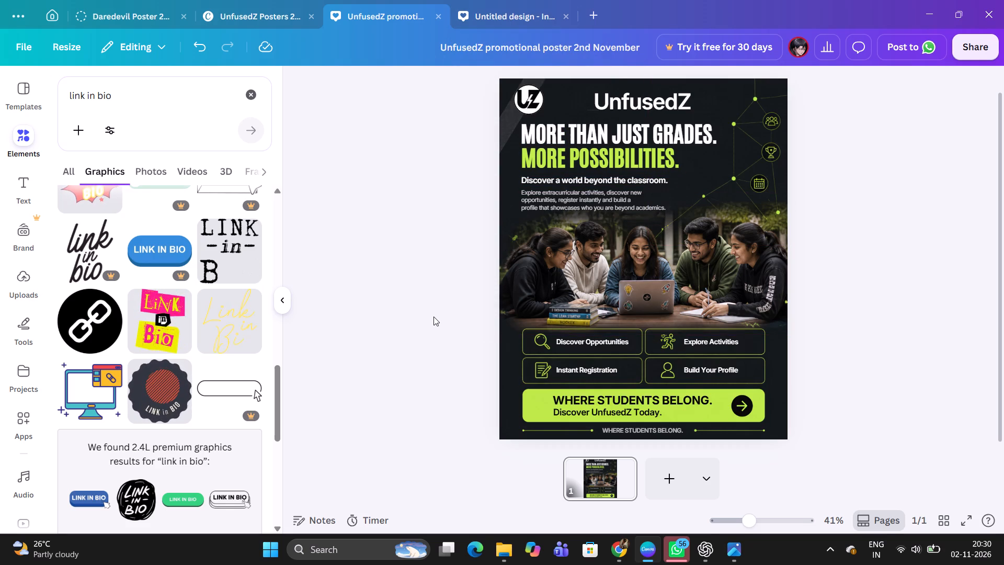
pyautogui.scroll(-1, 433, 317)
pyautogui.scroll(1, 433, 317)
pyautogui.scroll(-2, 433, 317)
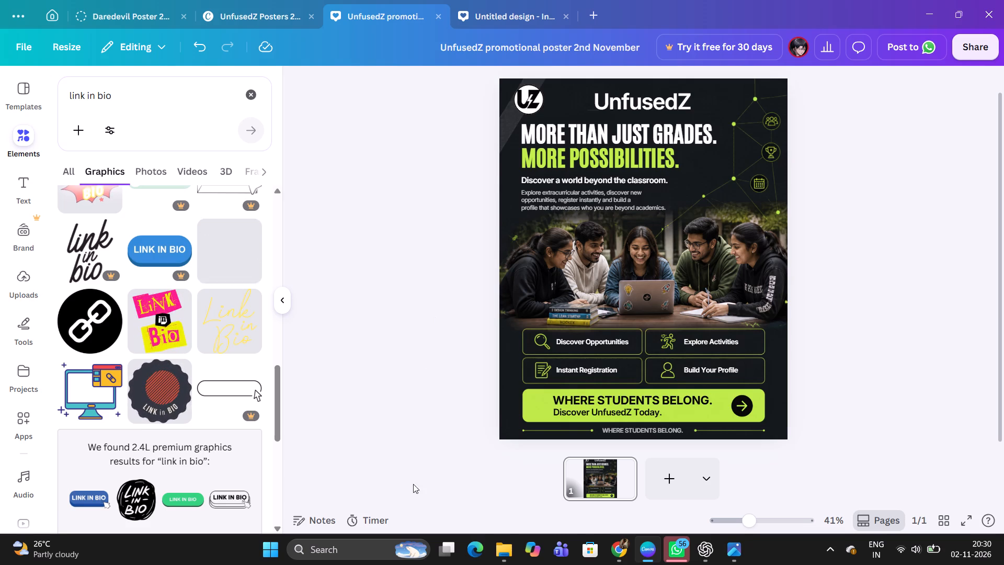
# Switch to Chrome and open Cricinfo's Chennai Super Kings bowling averages page in a new tab.
pyautogui.click(621, 552)
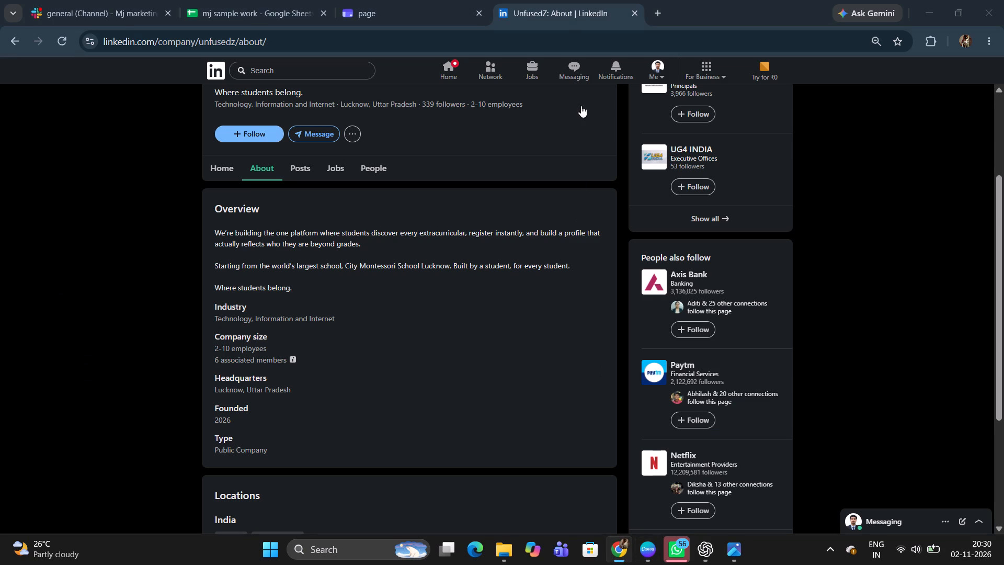
pyautogui.click(654, 14)
pyautogui.write('cs')
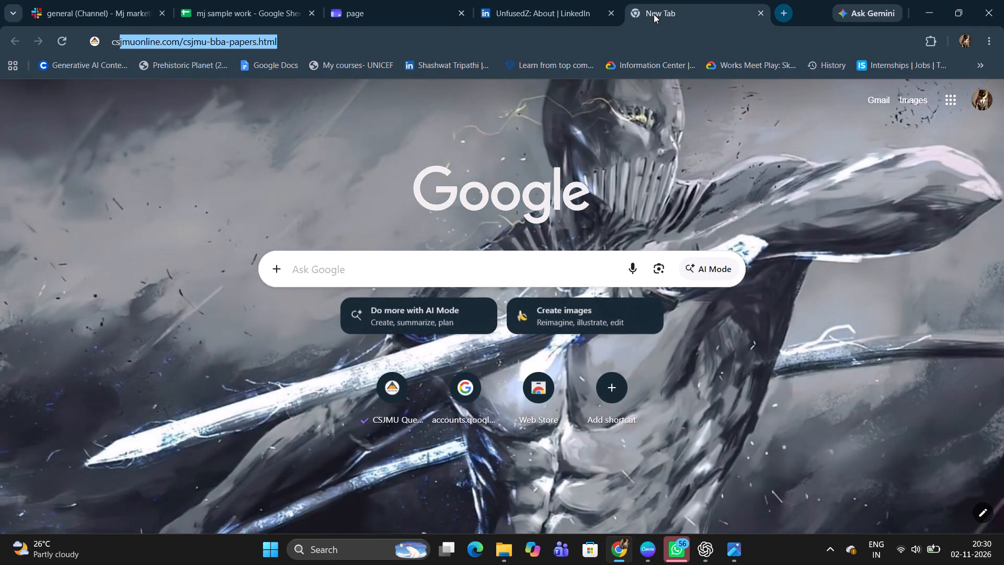
pyautogui.press('BackSpace')
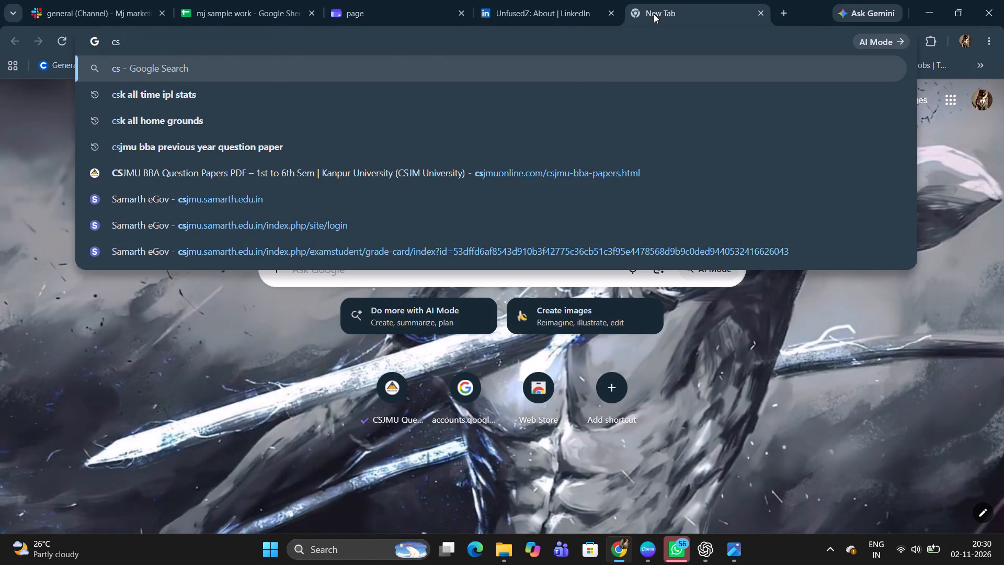
pyautogui.press('h')
pyautogui.press('BackSpace')
pyautogui.press('BackSpace')
pyautogui.write('henn')
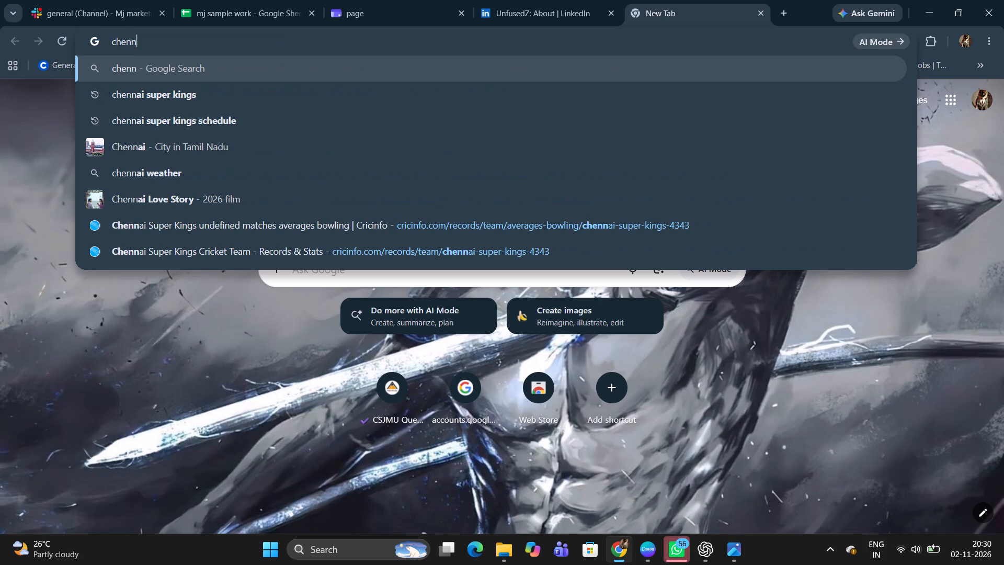
pyautogui.click(274, 237)
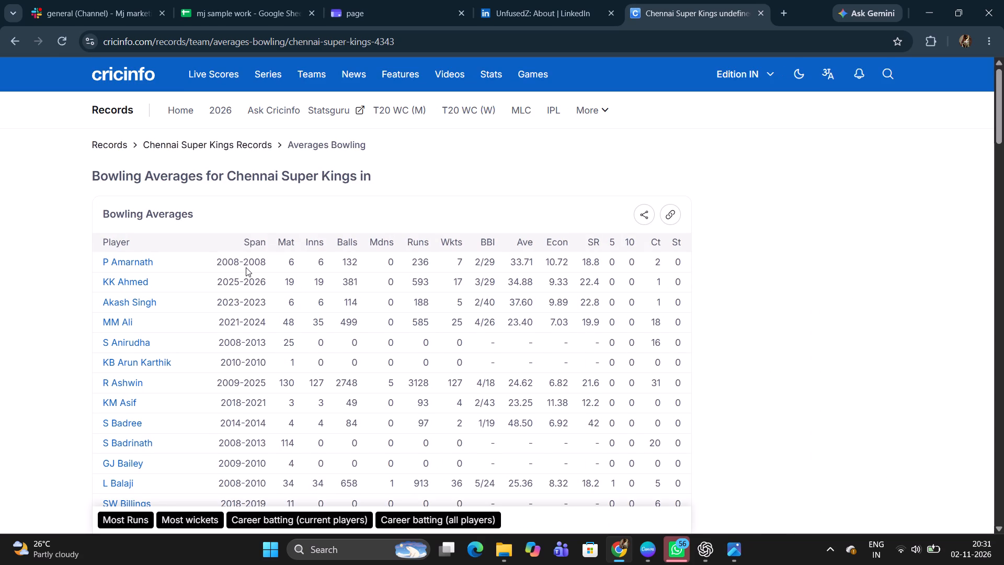
# Examine the Chennai Super Kings bowling averages table, reading down the alphabetical player list and their figures.
pyautogui.scroll(-2, 246, 267)
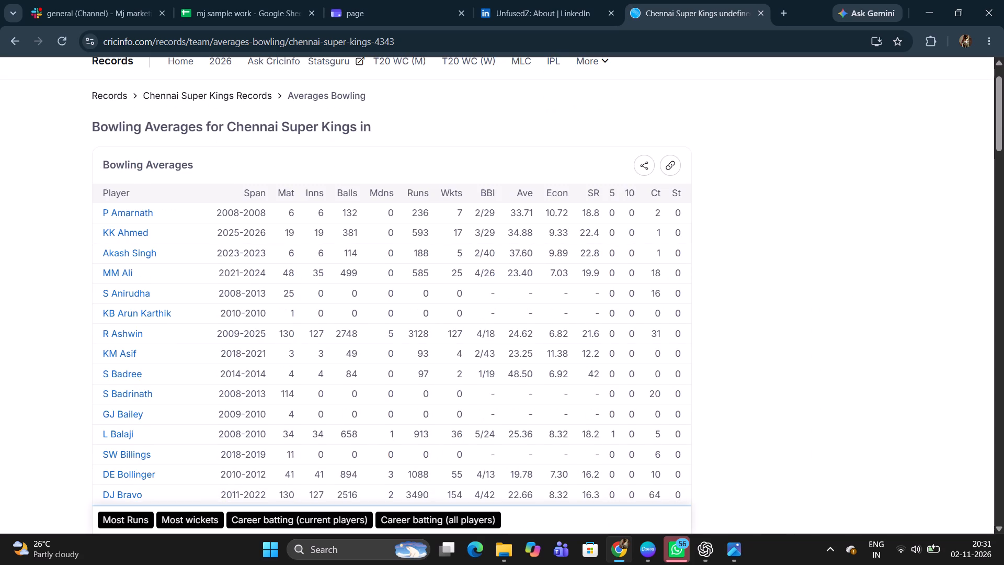
pyautogui.scroll(-3, 79, 288)
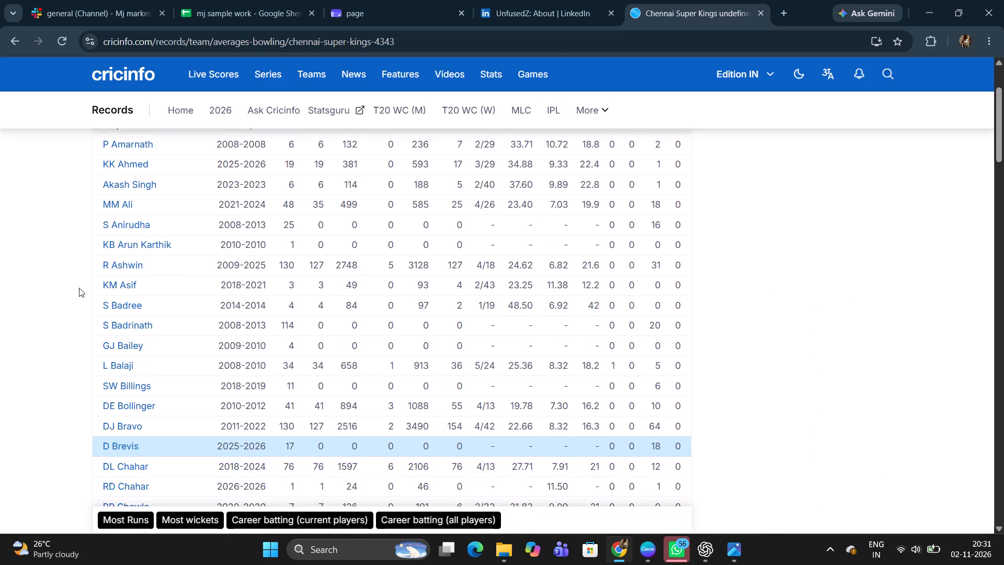
pyautogui.scroll(-3, 79, 288)
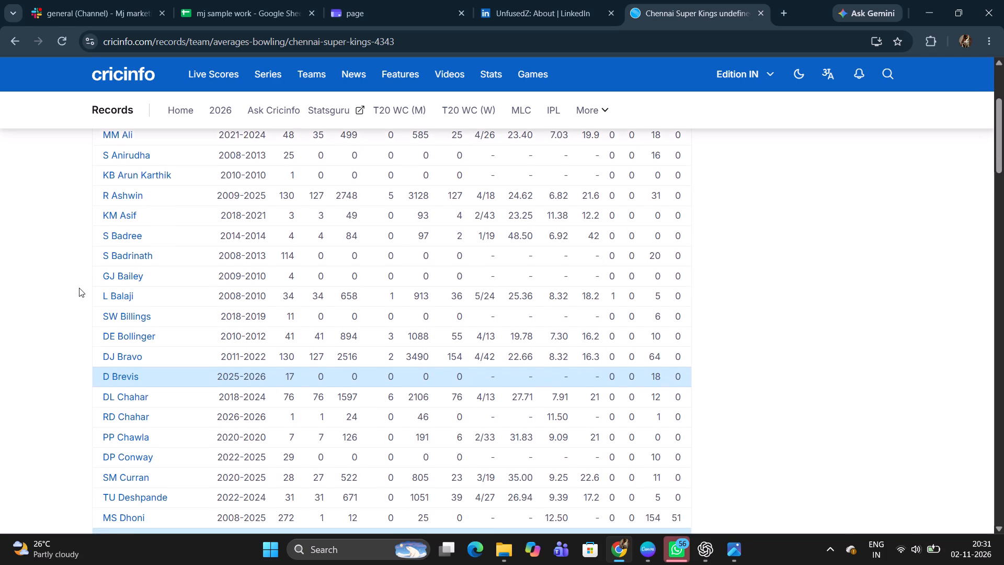
pyautogui.scroll(-1, 79, 288)
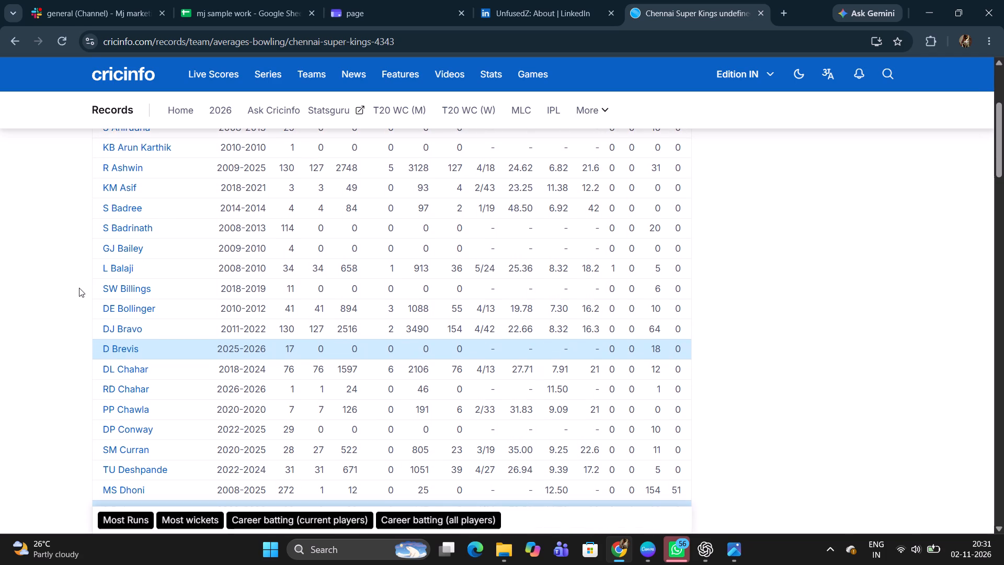
pyautogui.scroll(-1, 79, 288)
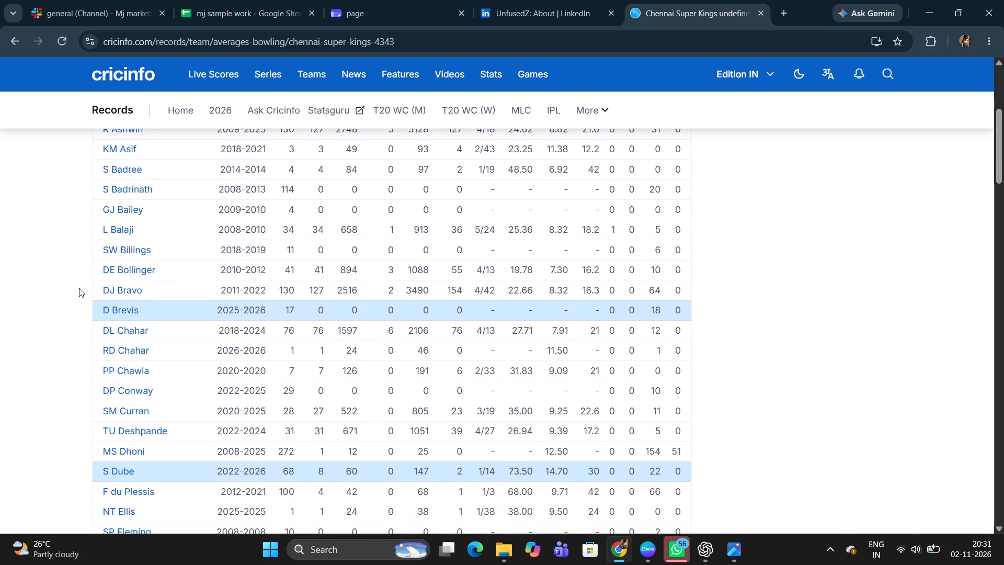
pyautogui.scroll(-1, 79, 288)
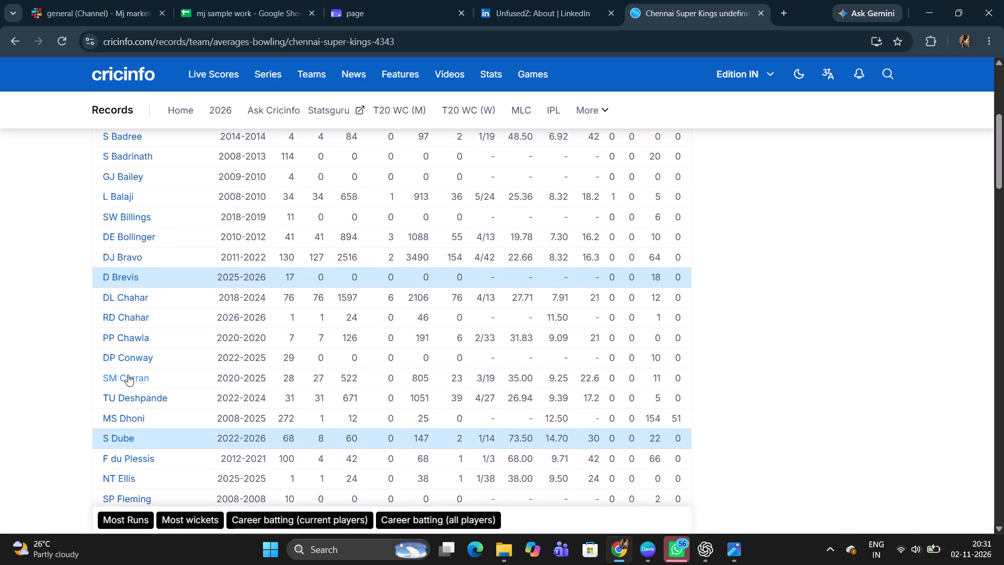